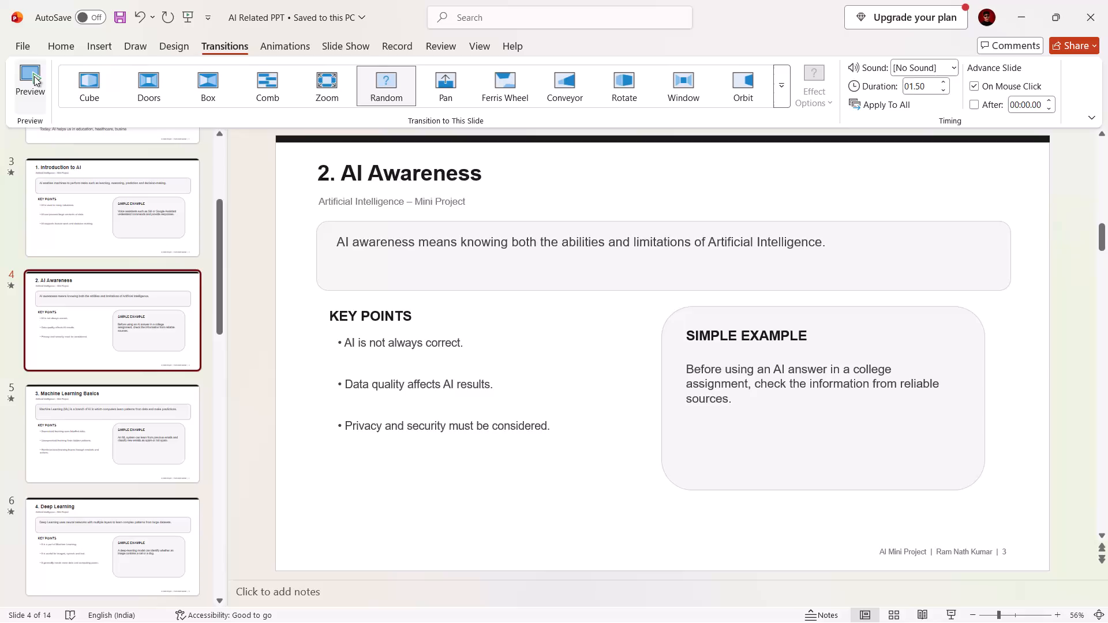
Preview the current transition on slide 4, AI Awareness, and replace it with the Cube transition.
left_click(34, 76)
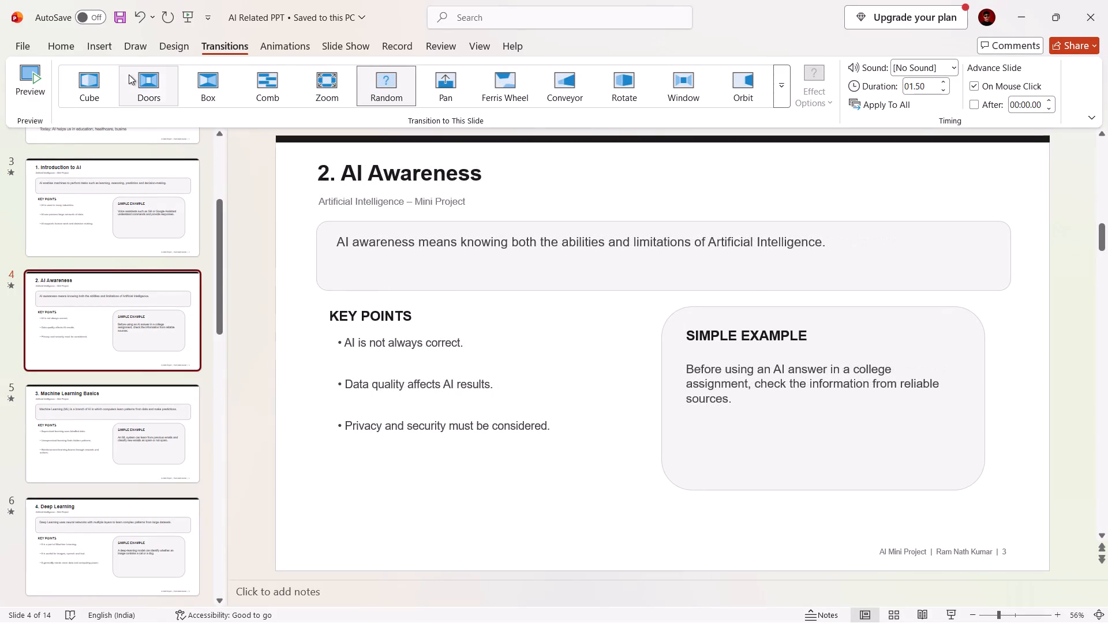
left_click(91, 84)
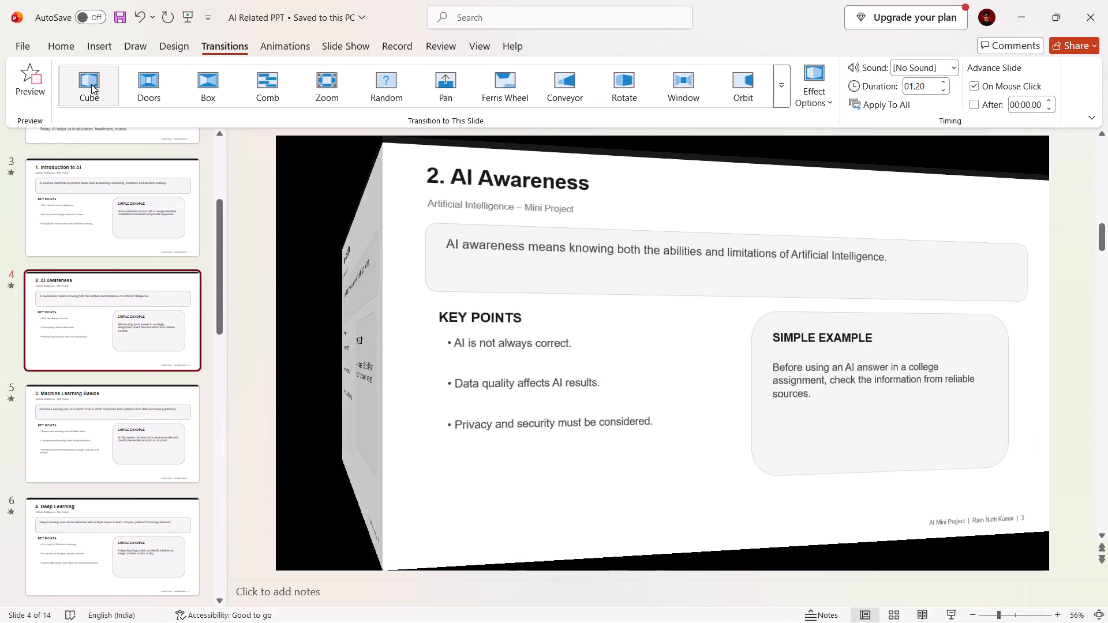
Try the Comb transition on slide 5, Machine Learning Basics, and settle on the Box transition.
left_click(83, 430)
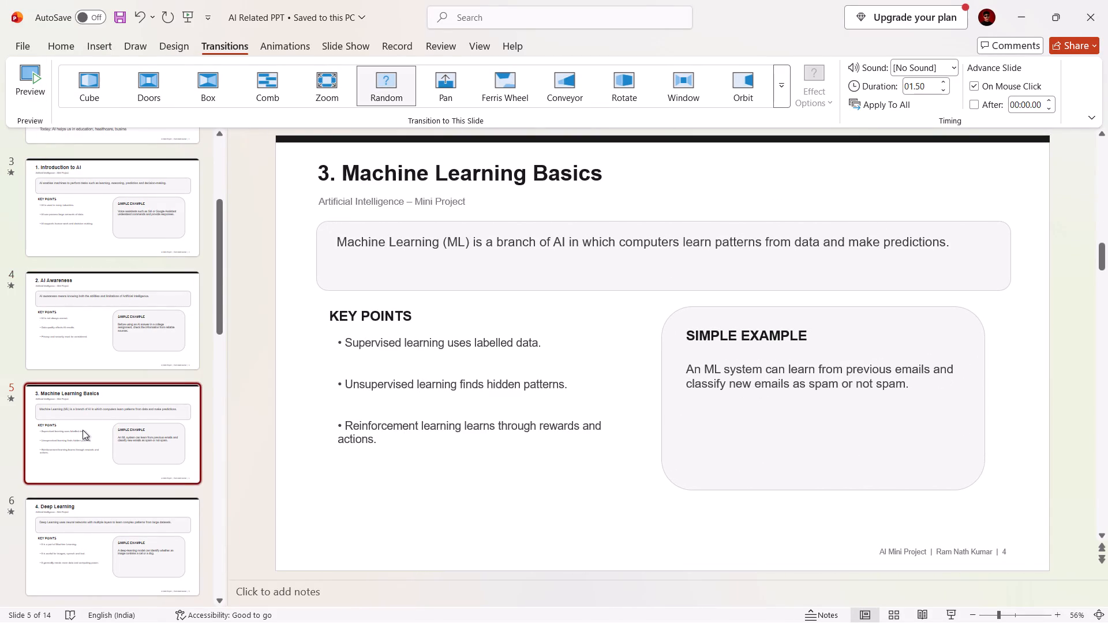
left_click(267, 90)
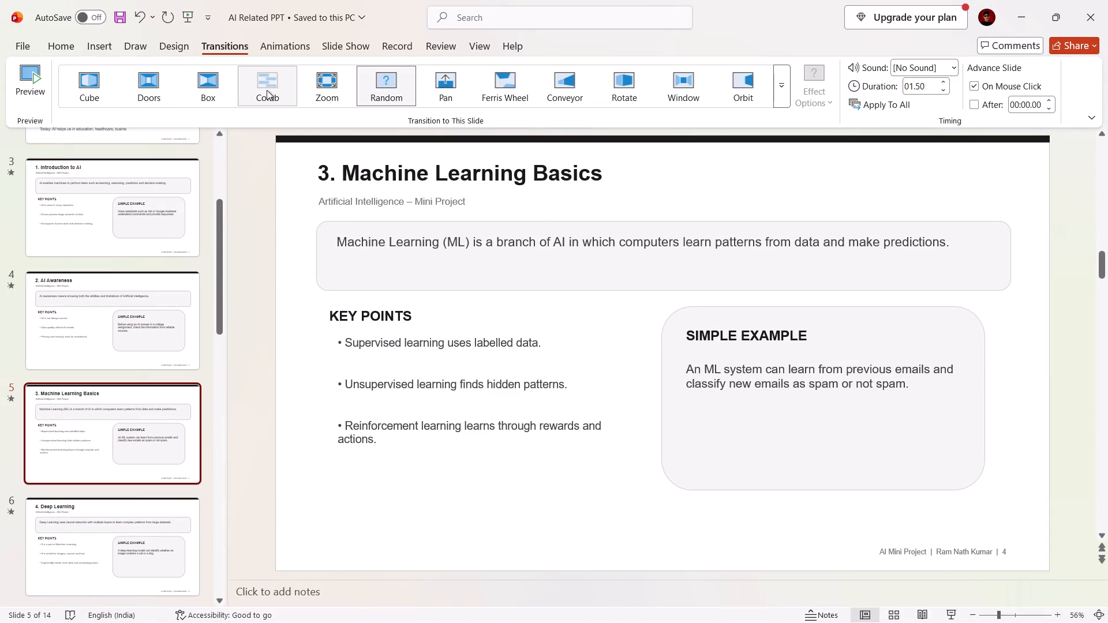
left_click(207, 80)
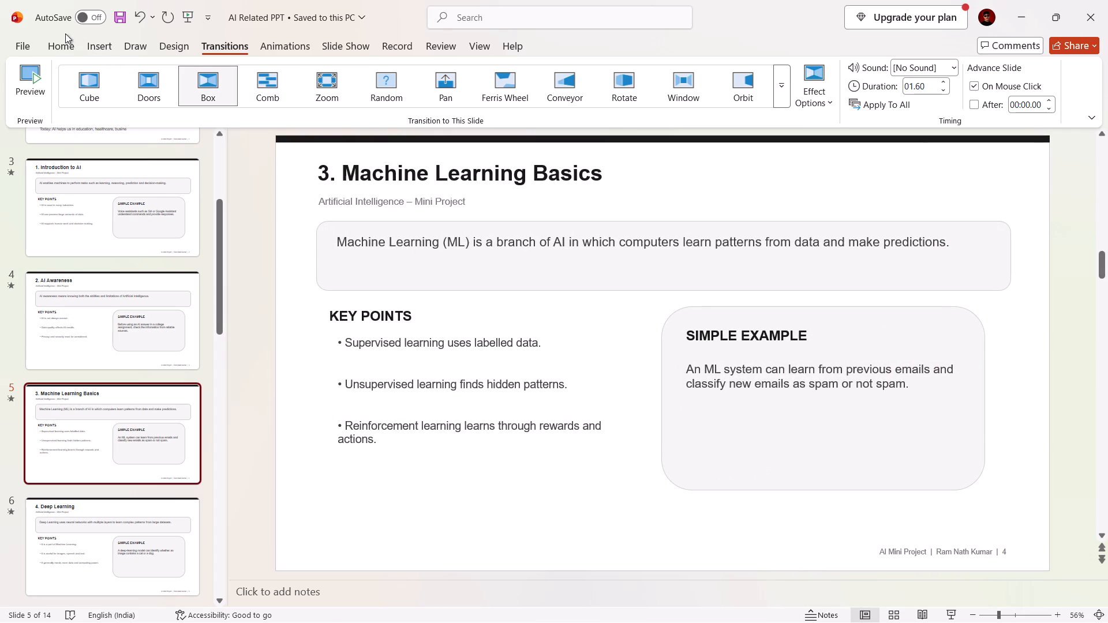
Run the slide show from the beginning and advance through every slide to check the transitions, then return to editing.
left_click(184, 18)
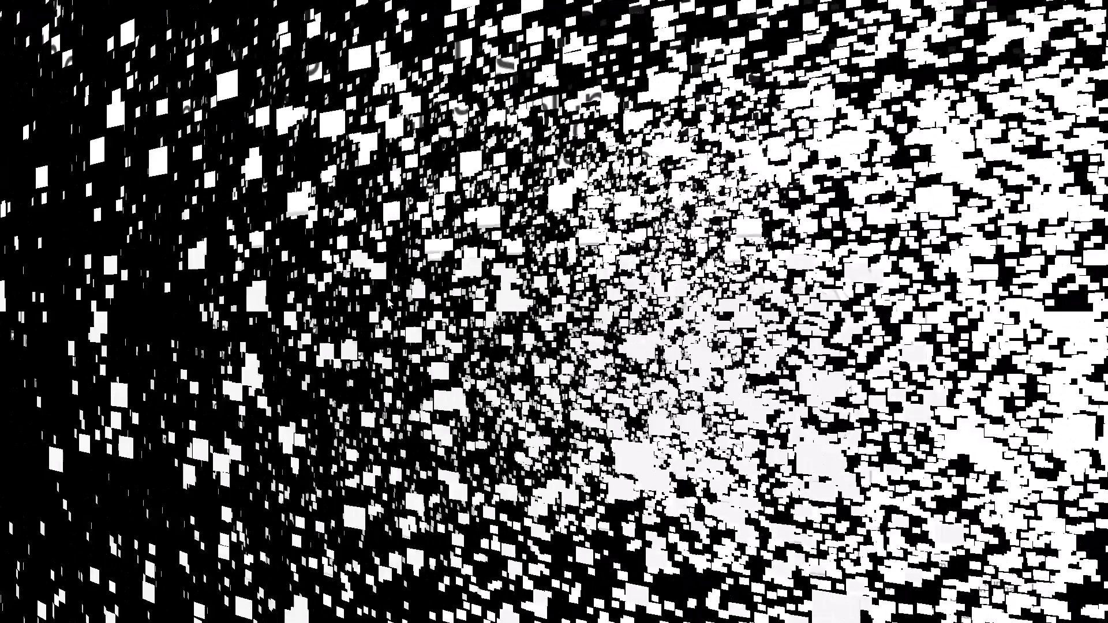
key("Right")
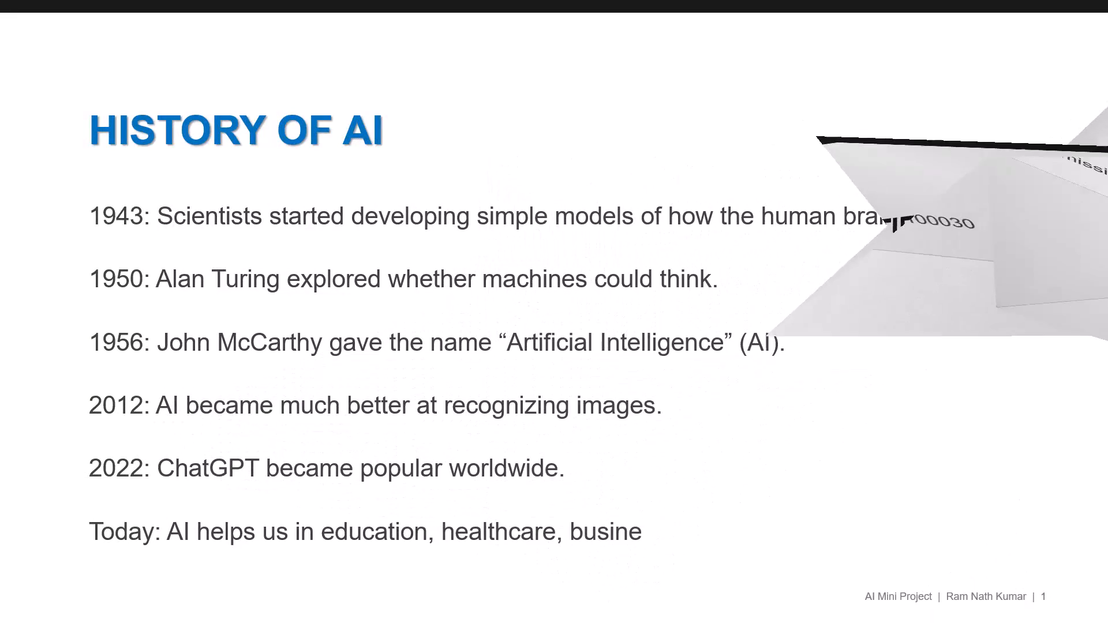
key("Right")
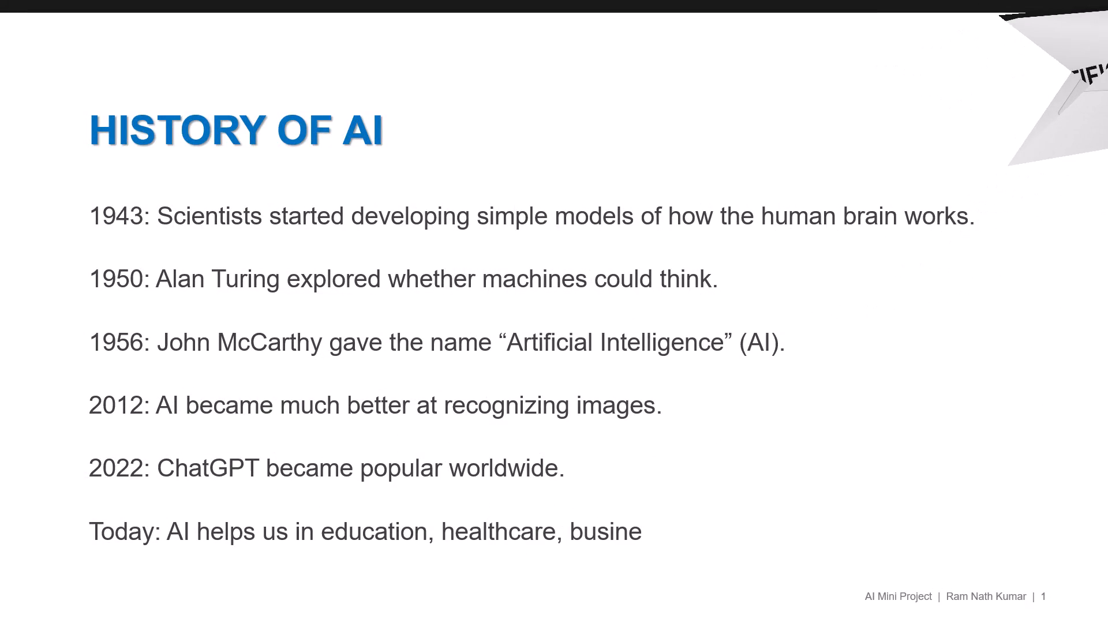
key("Right")
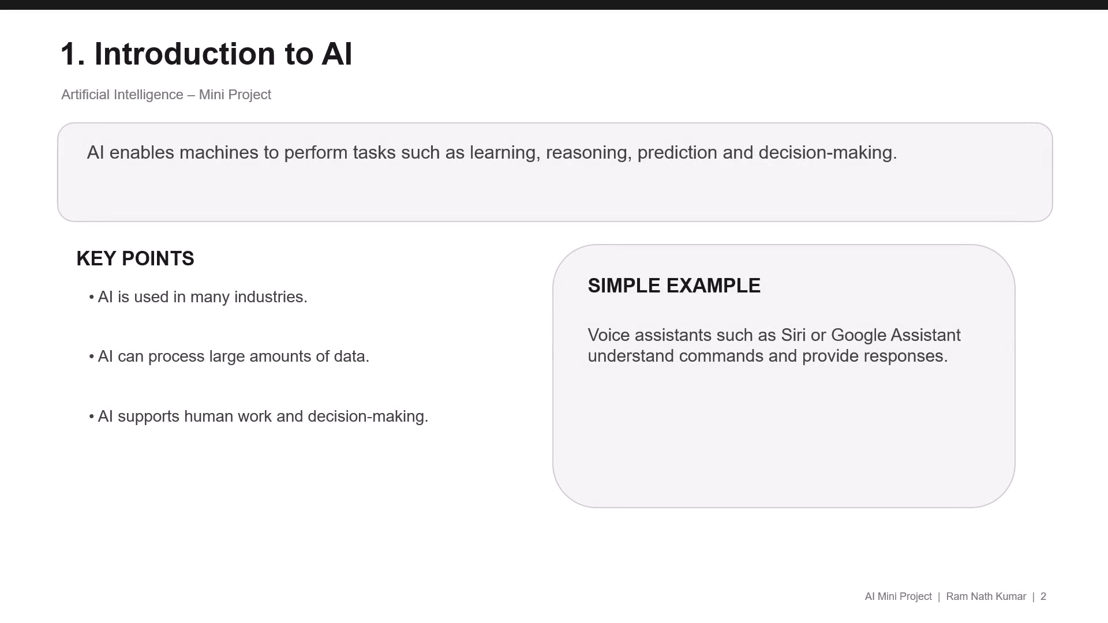
key("Right")
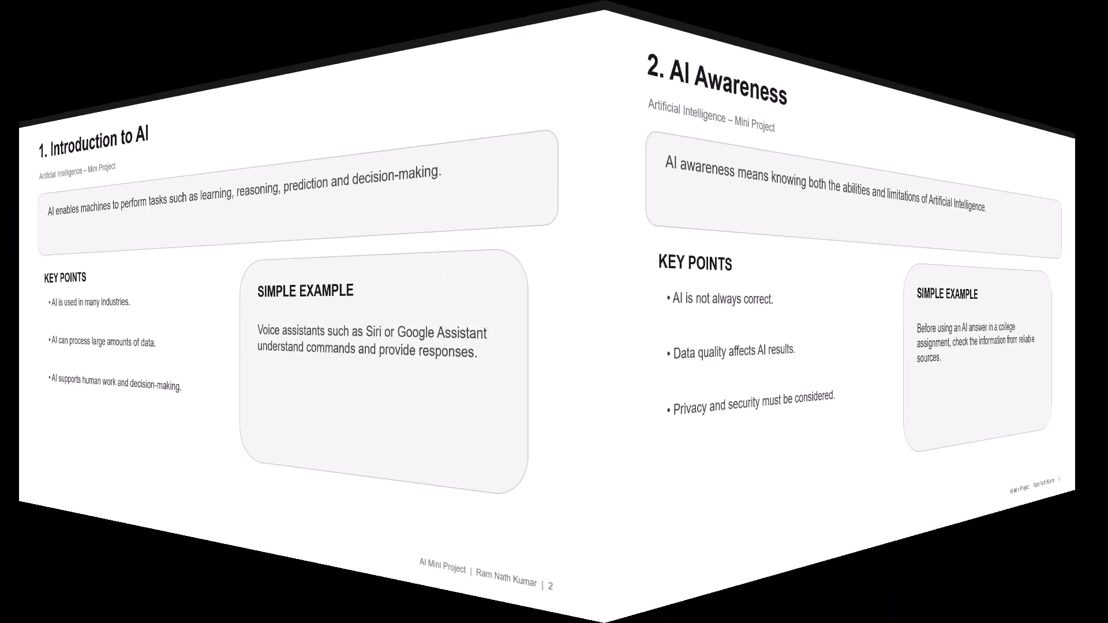
key("Right")
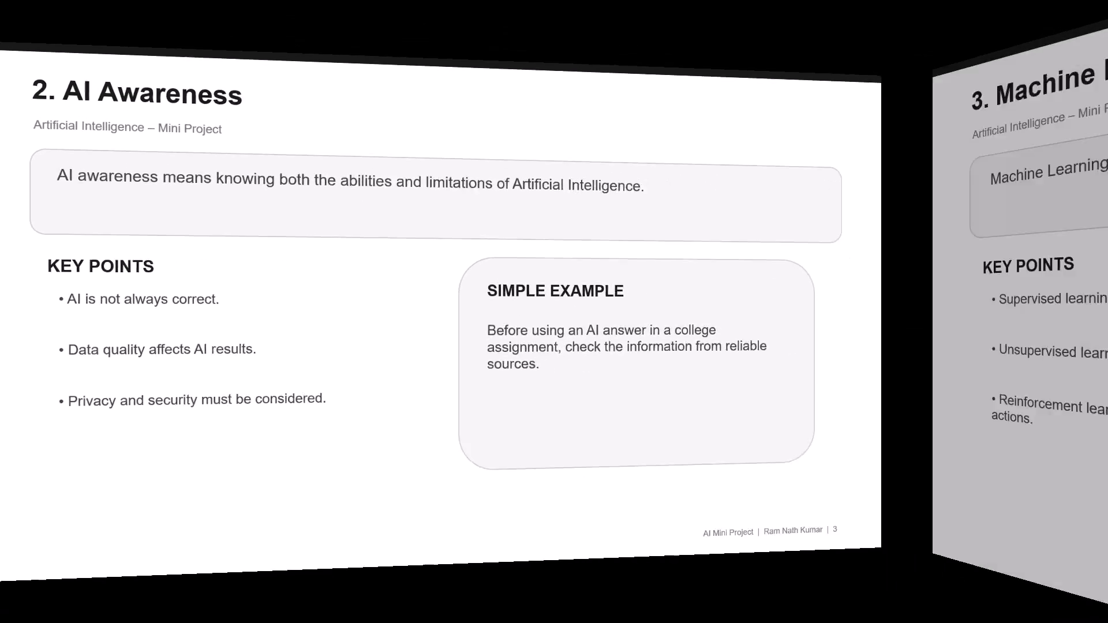
key("Right")
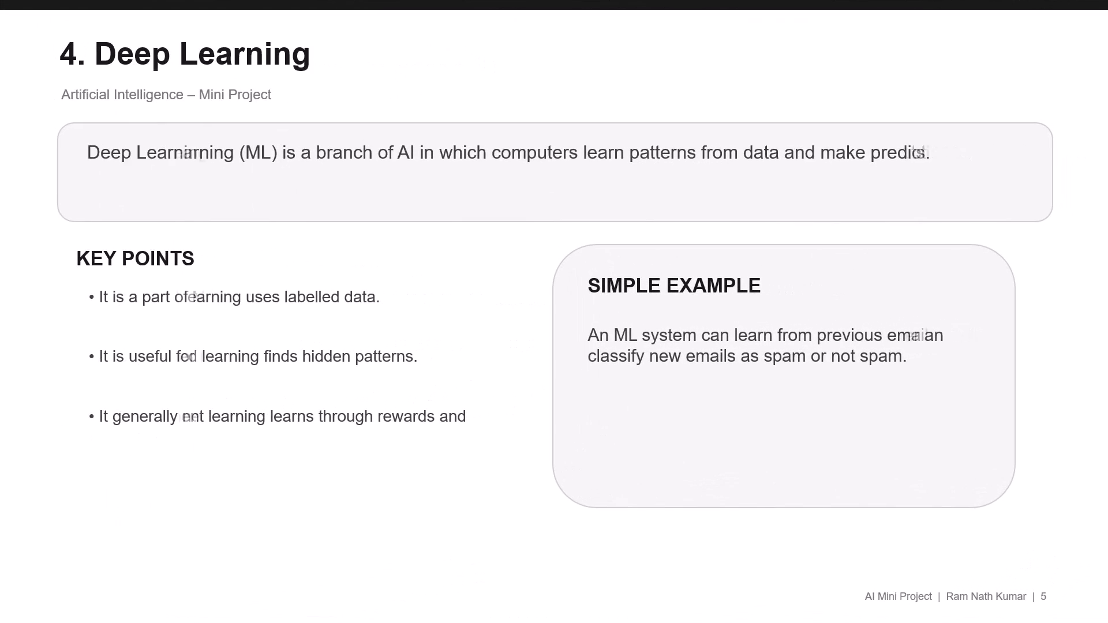
key("Right")
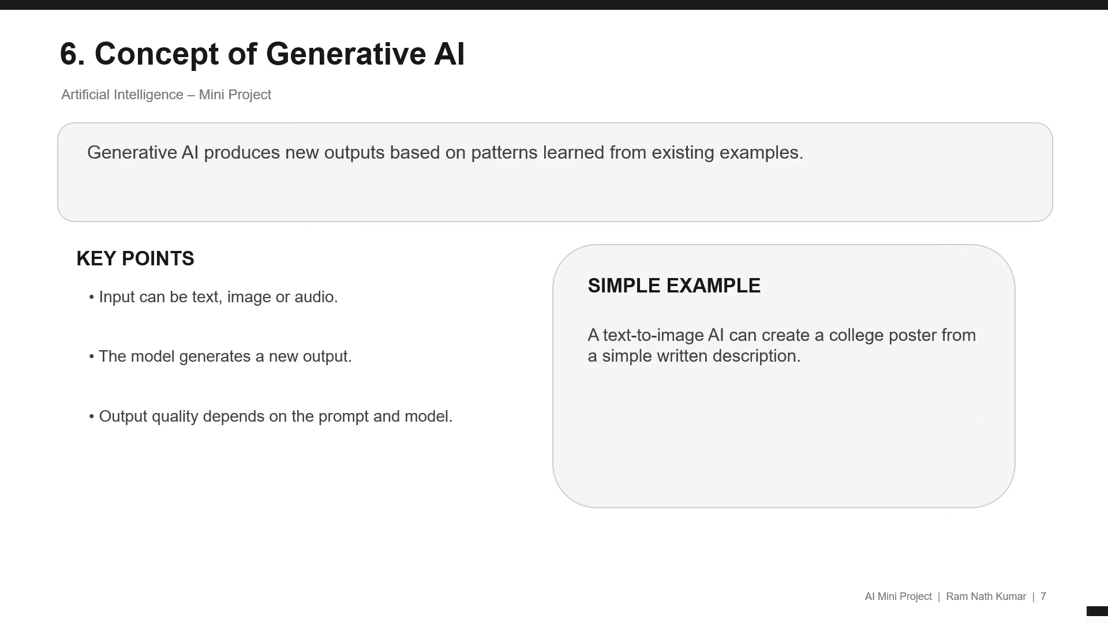
key("Right")
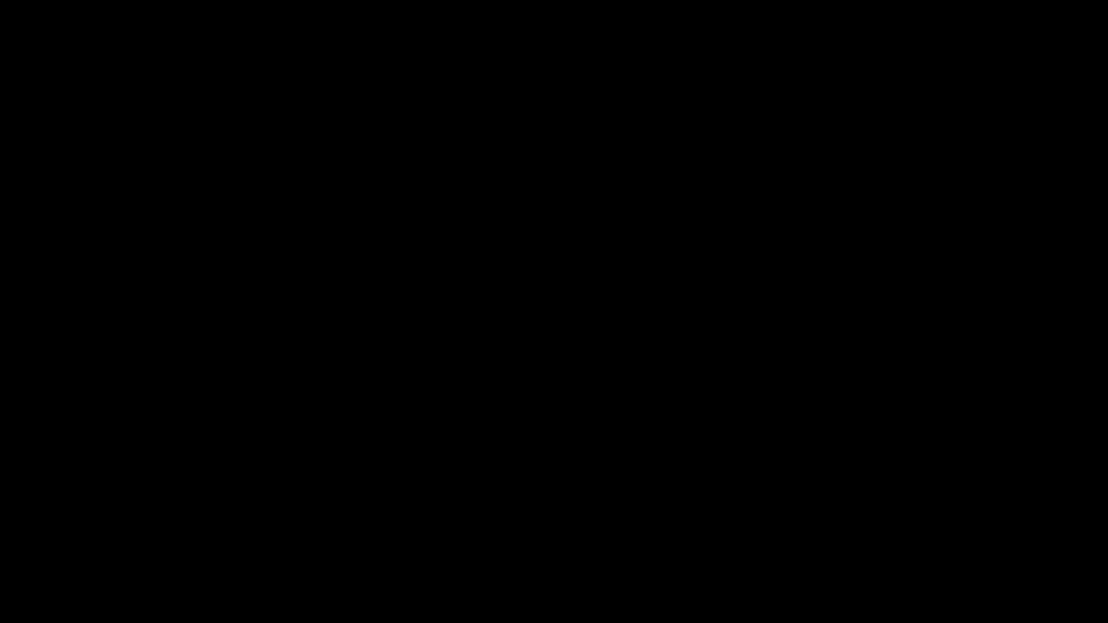
key("Right")
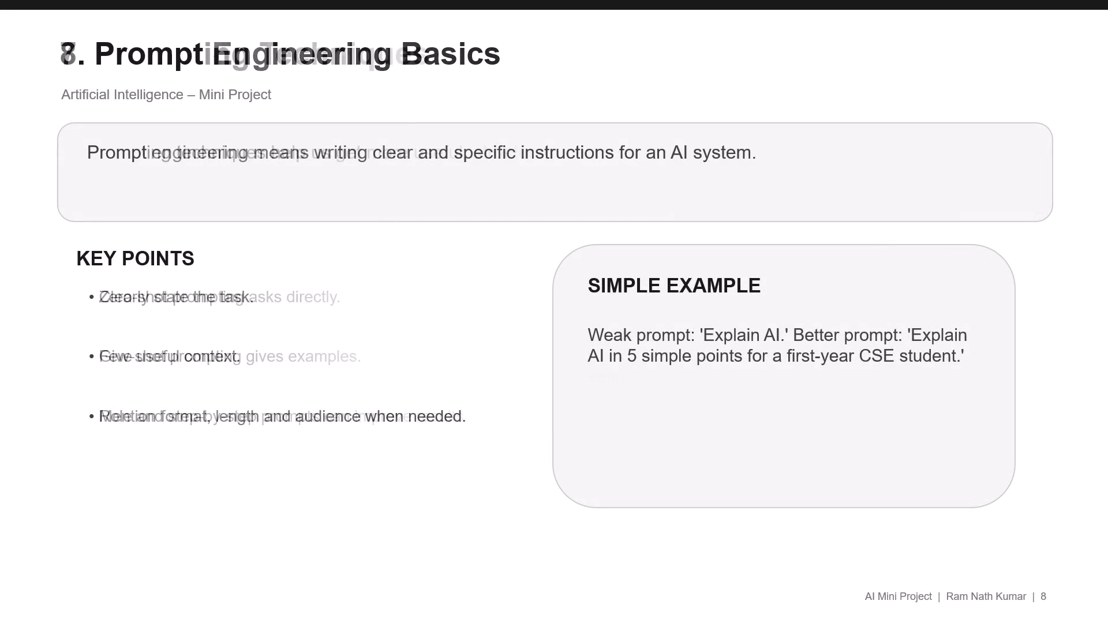
key("Right")
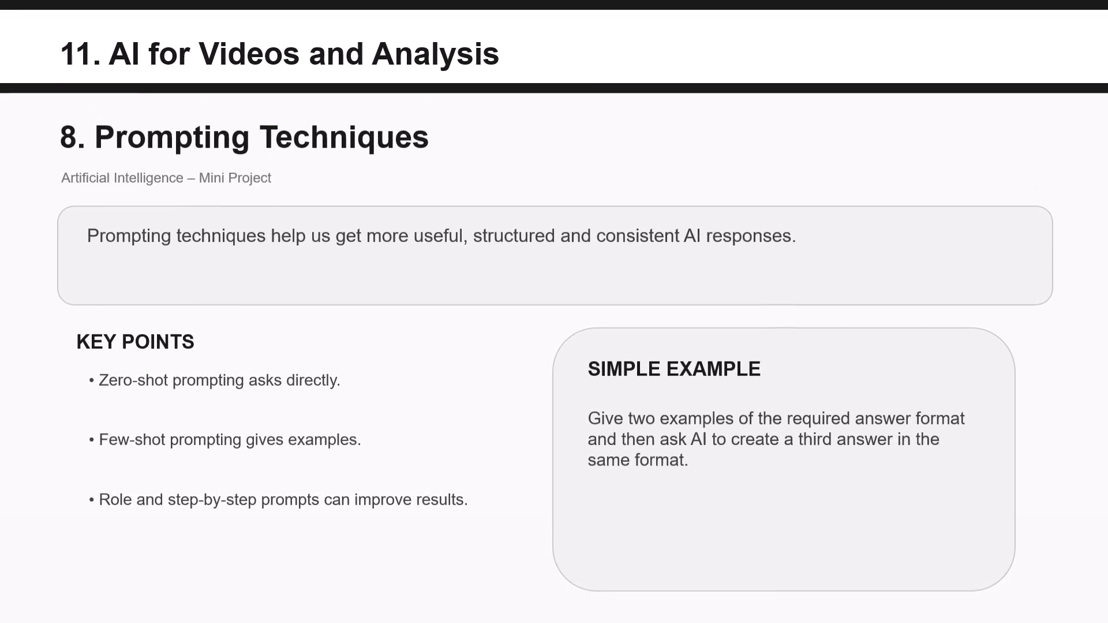
key("Right")
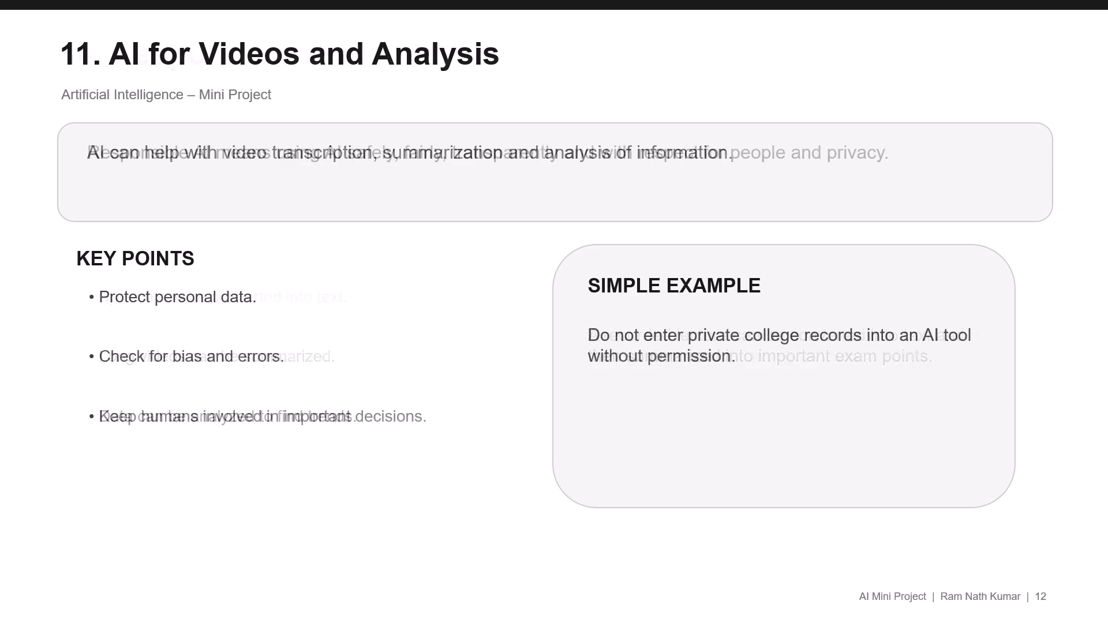
key("Right")
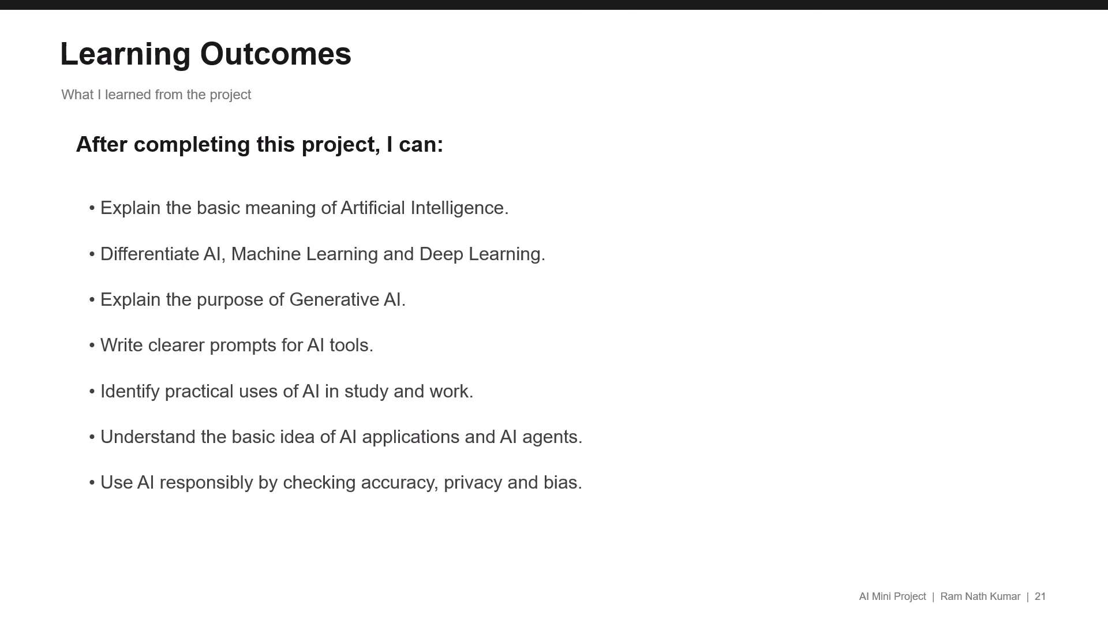
key("Right")
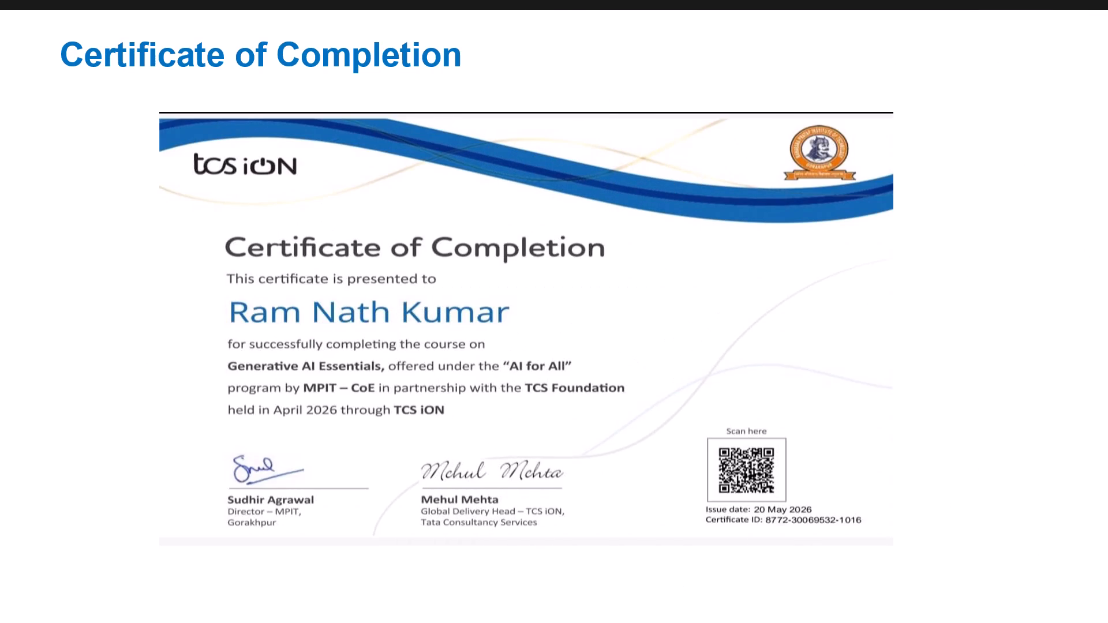
key("Right")
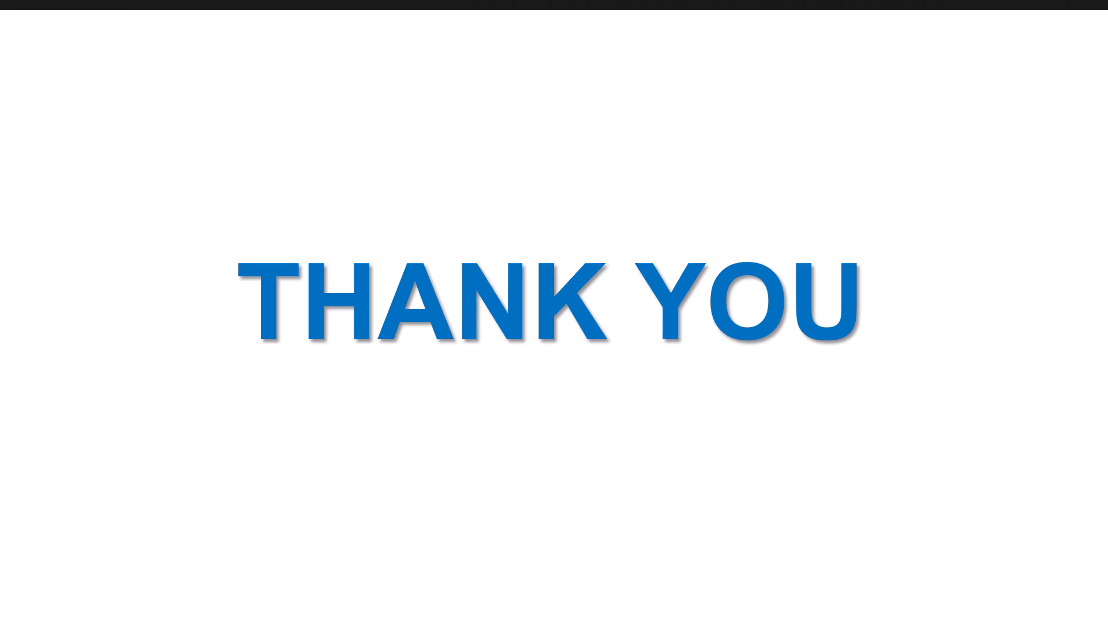
key("Right")
key("Right")
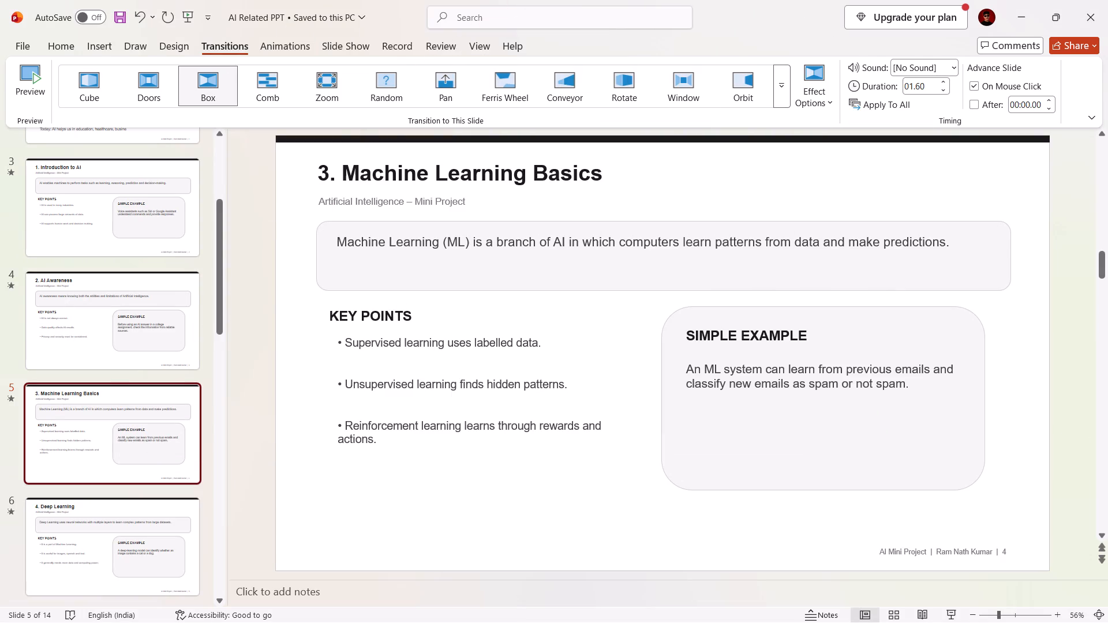
Apply the Doors transition to slide 6, Deep Learning, and preview it.
scroll(109, 380, "down", 1)
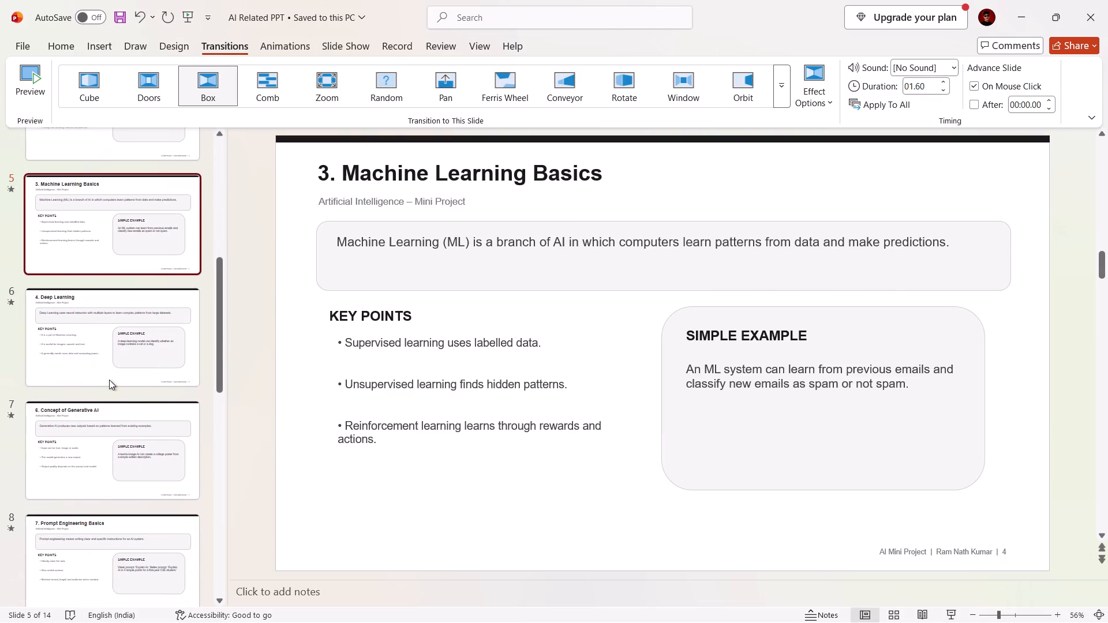
left_click(79, 345)
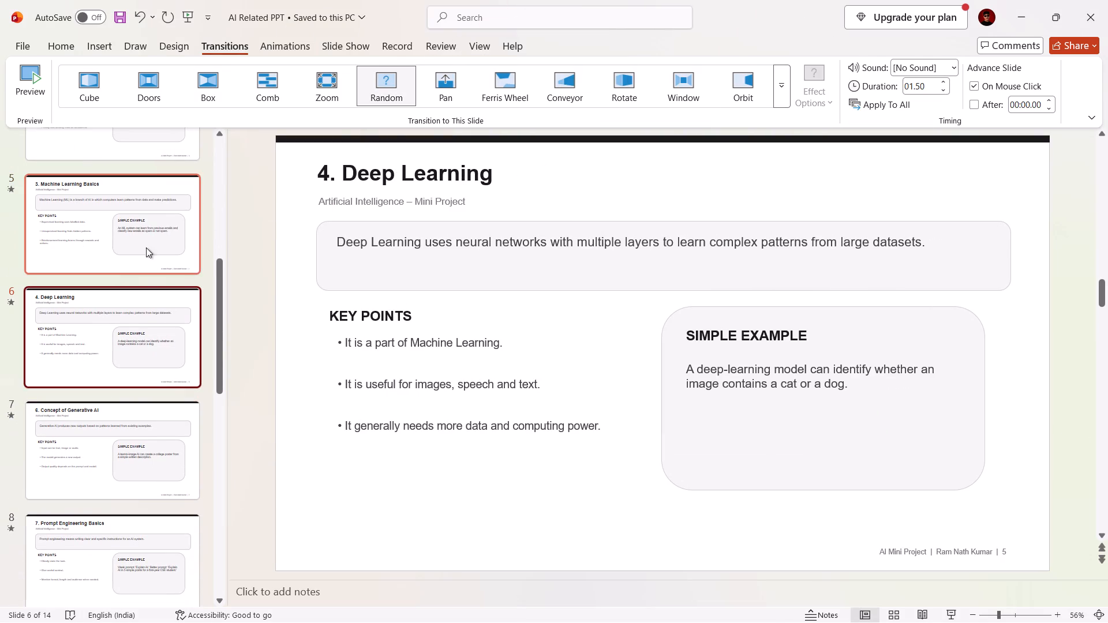
left_click(155, 88)
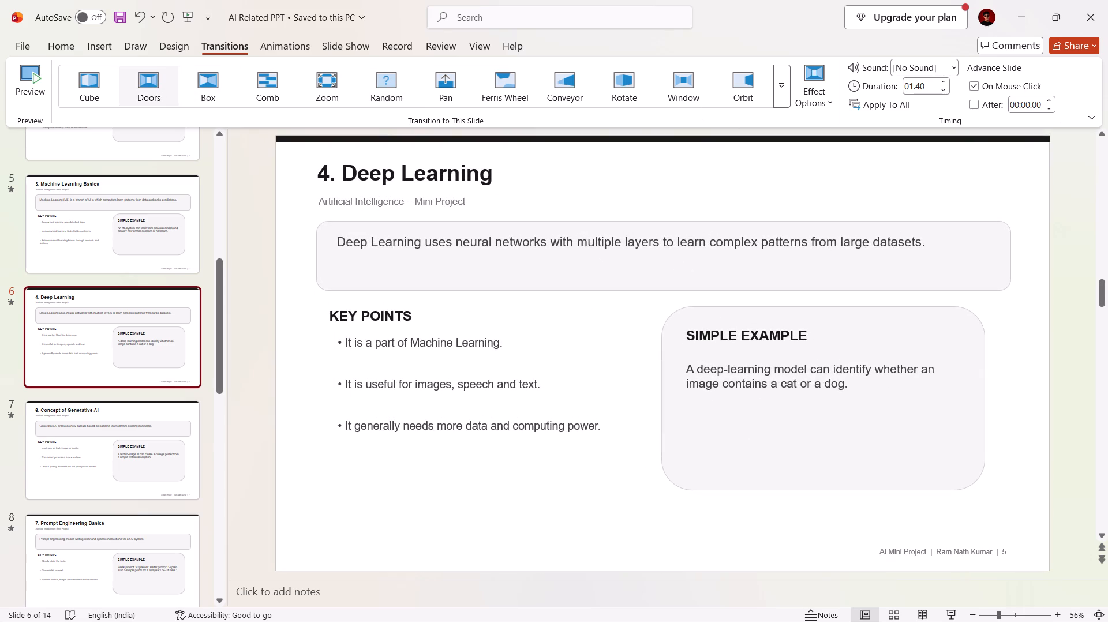
left_click(36, 87)
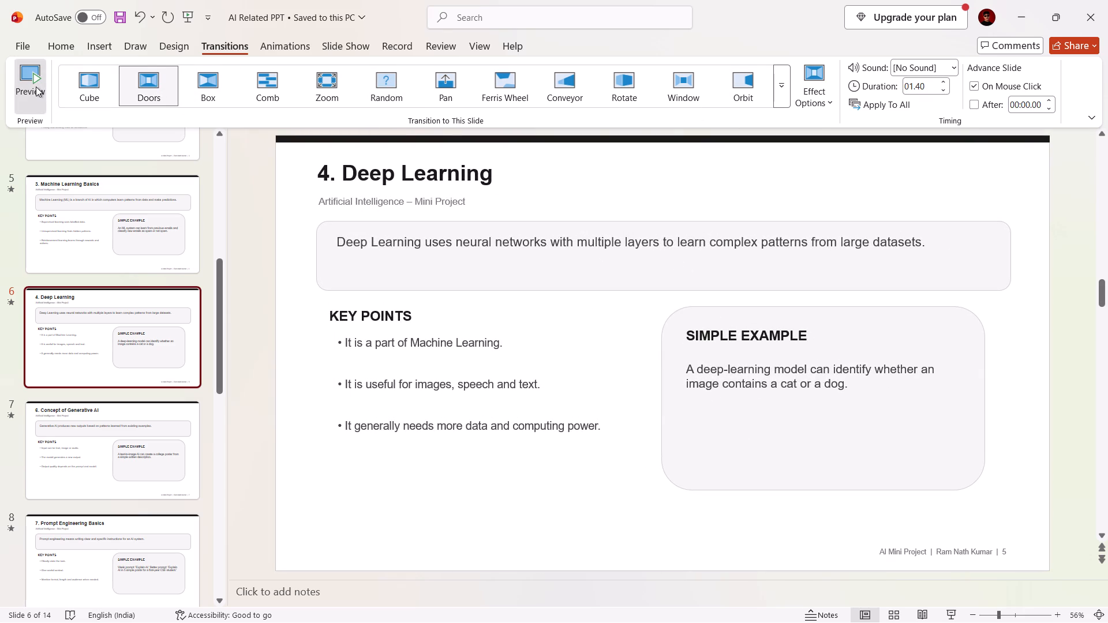
Try the Conveyor and Rotate transitions on slide 7, Concept of Generative AI, and settle on Window.
left_click(93, 443)
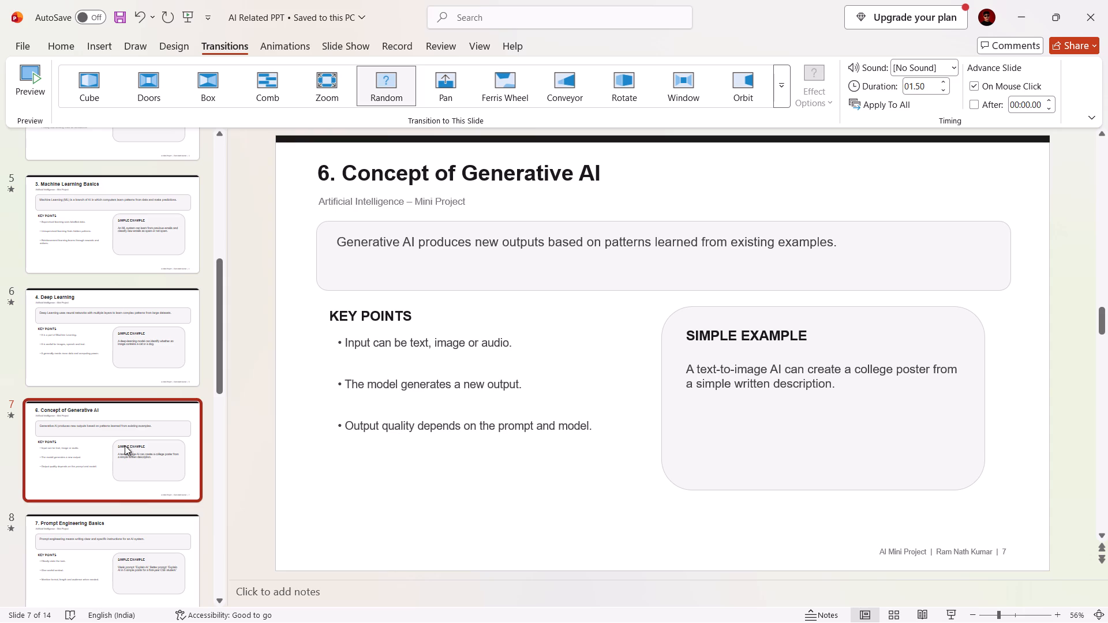
left_click(113, 445)
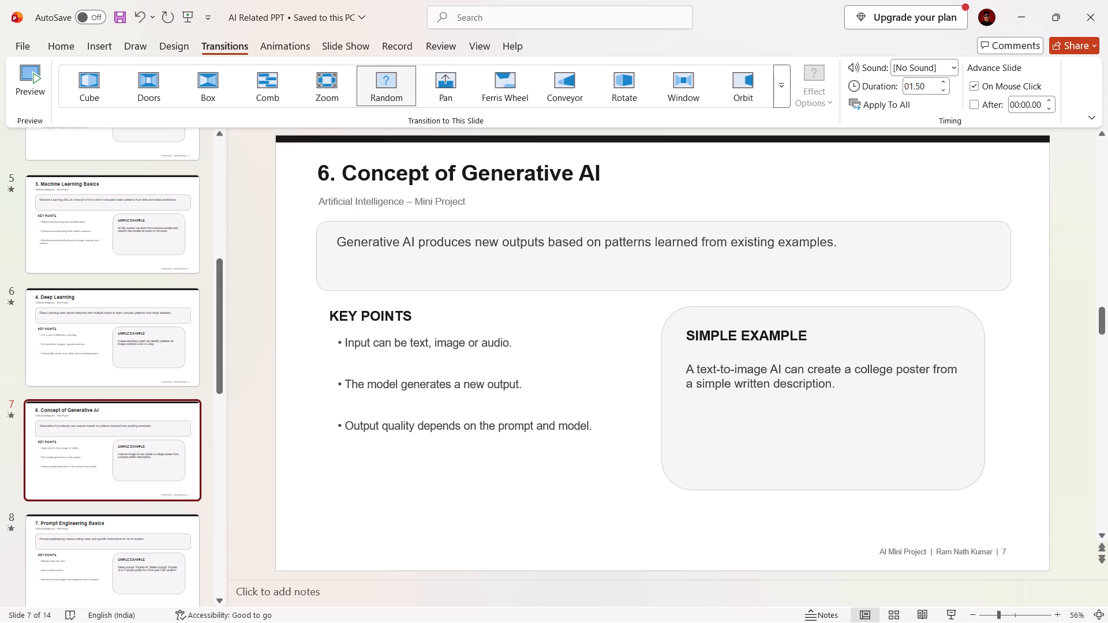
left_click(570, 87)
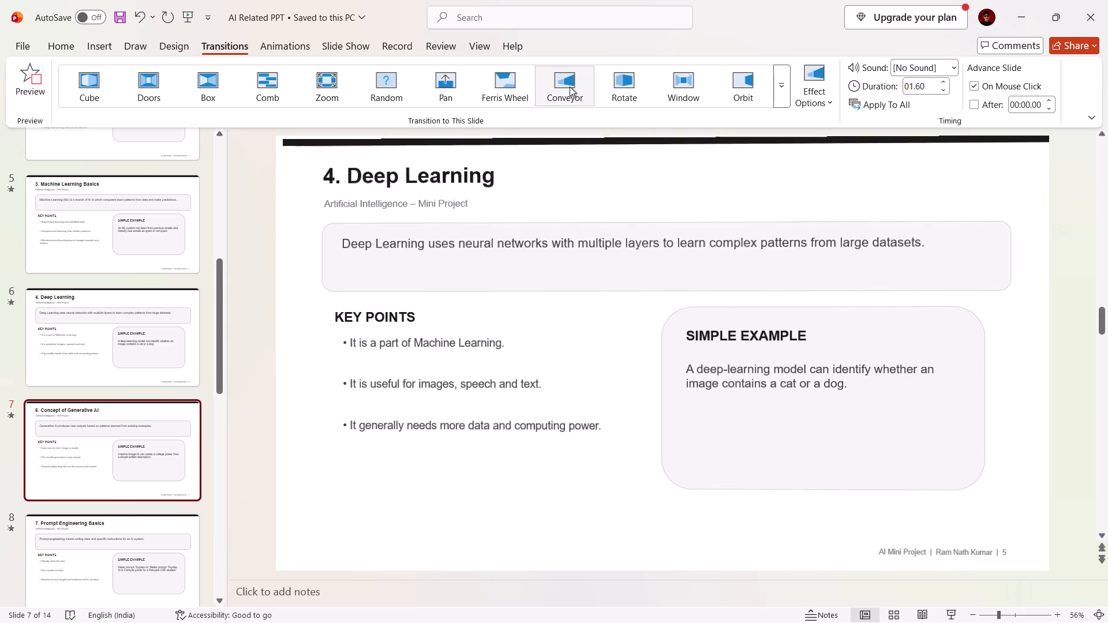
left_click(626, 87)
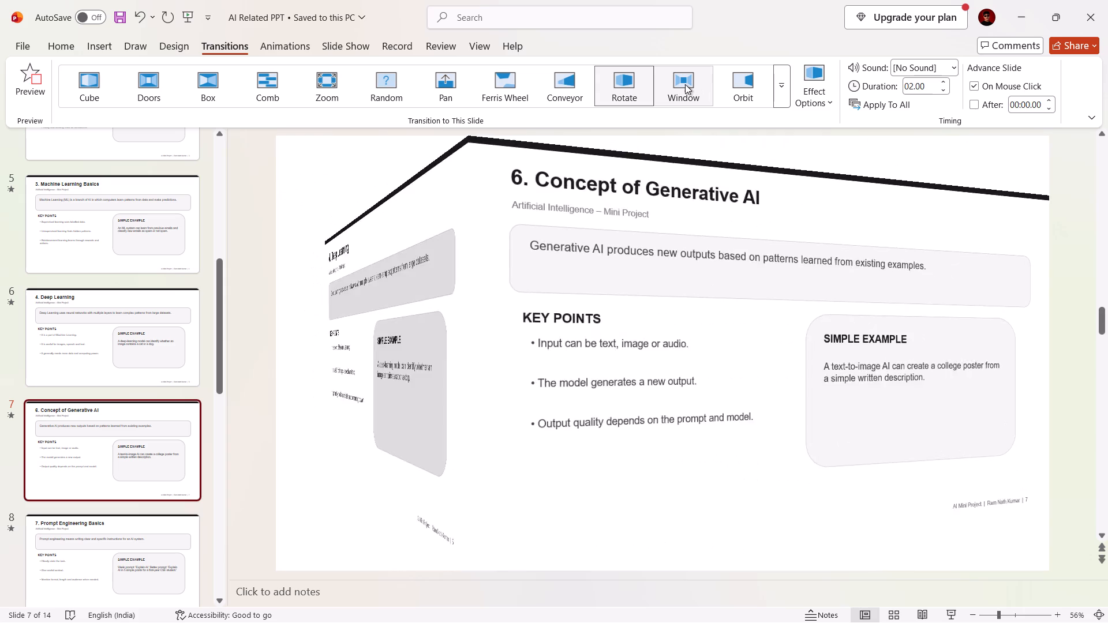
left_click(684, 84)
left_click(684, 84)
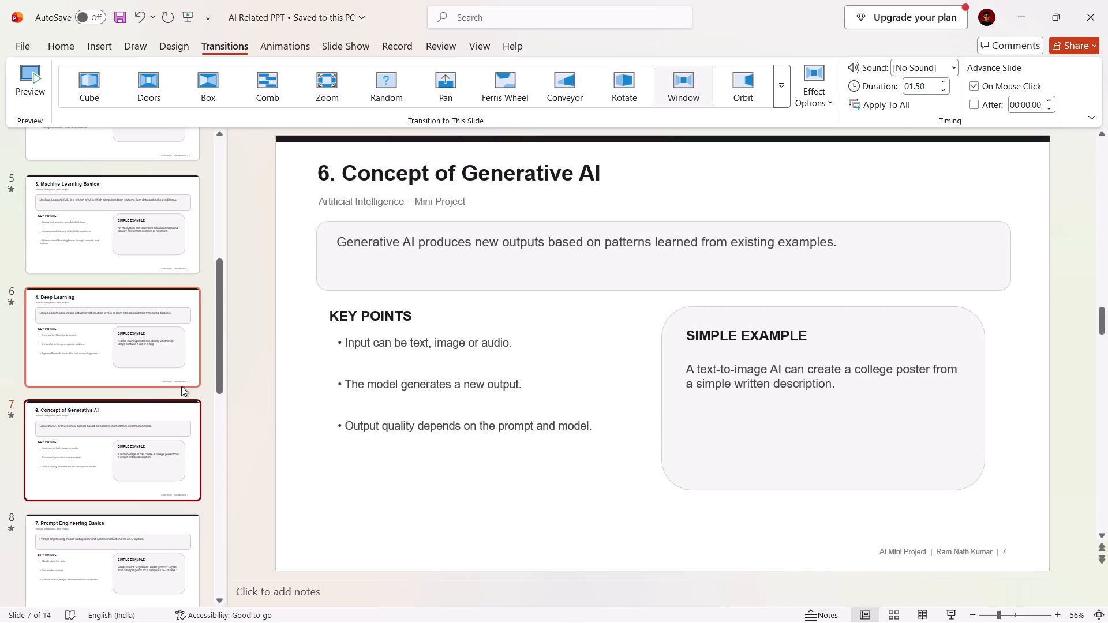
Apply the Fracture transition from the Exciting group to slide 8, Prompt Engineering Basics, and preview it.
scroll(135, 389, "down", 1)
left_click(91, 380)
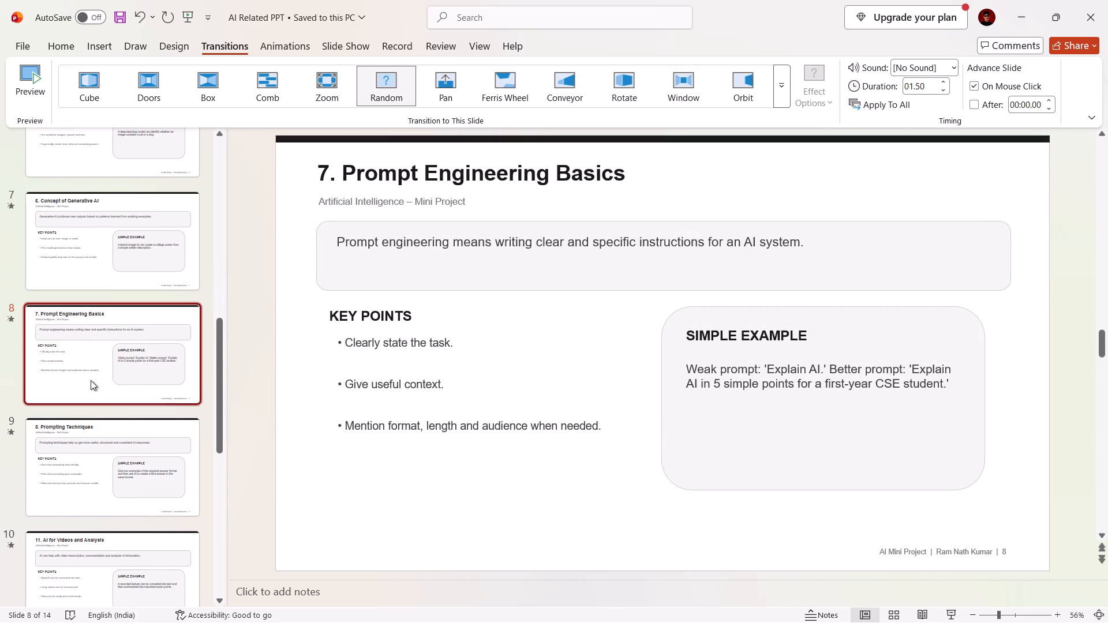
left_click(777, 78)
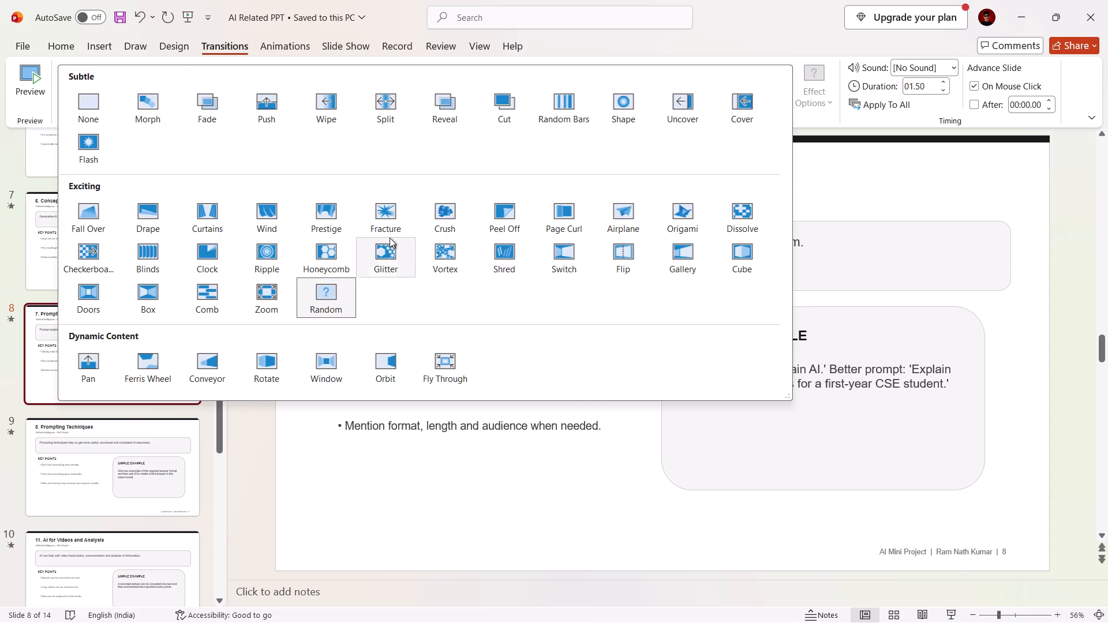
left_click(387, 213)
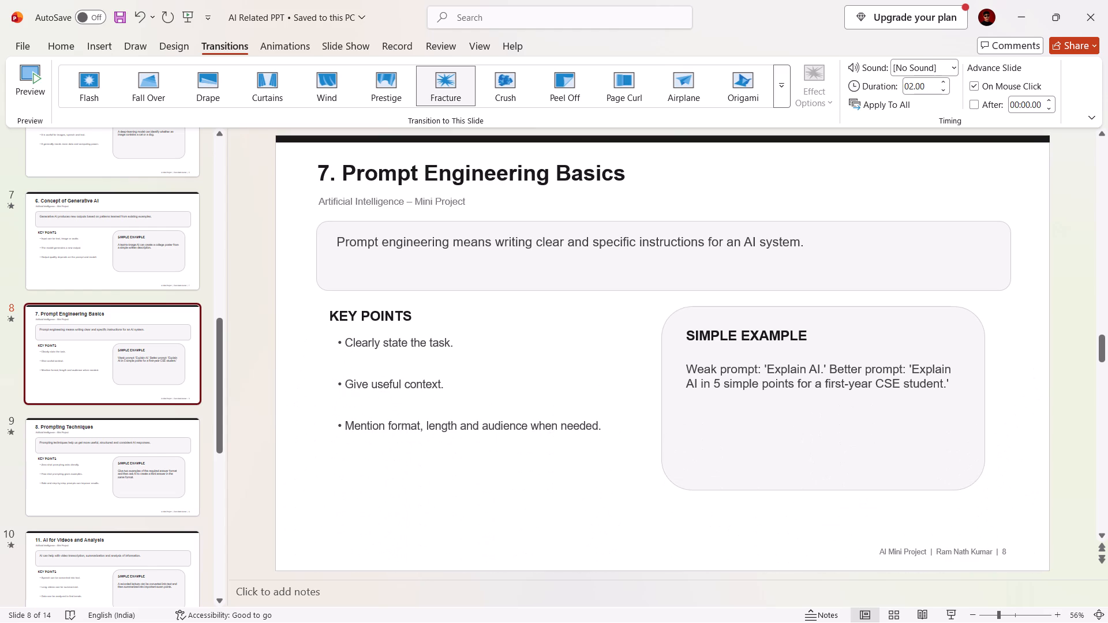
left_click(33, 81)
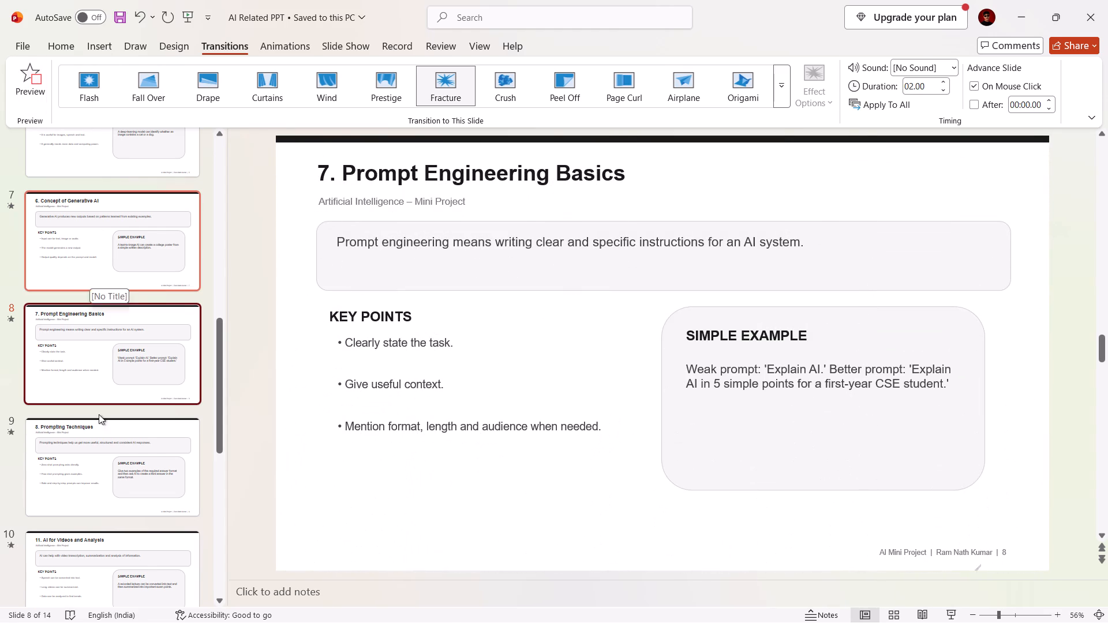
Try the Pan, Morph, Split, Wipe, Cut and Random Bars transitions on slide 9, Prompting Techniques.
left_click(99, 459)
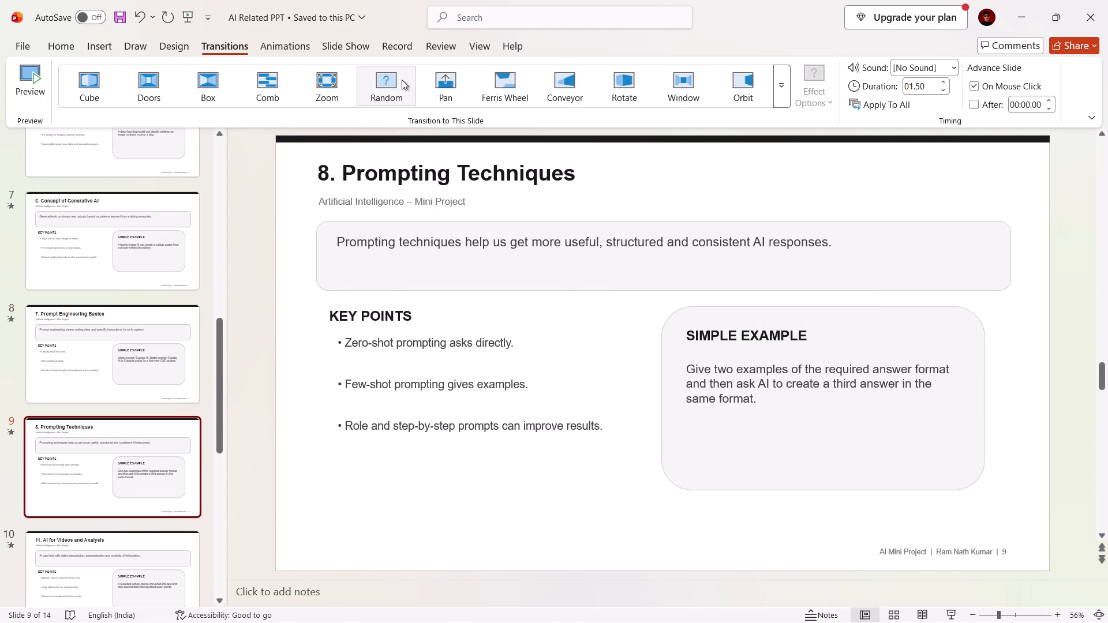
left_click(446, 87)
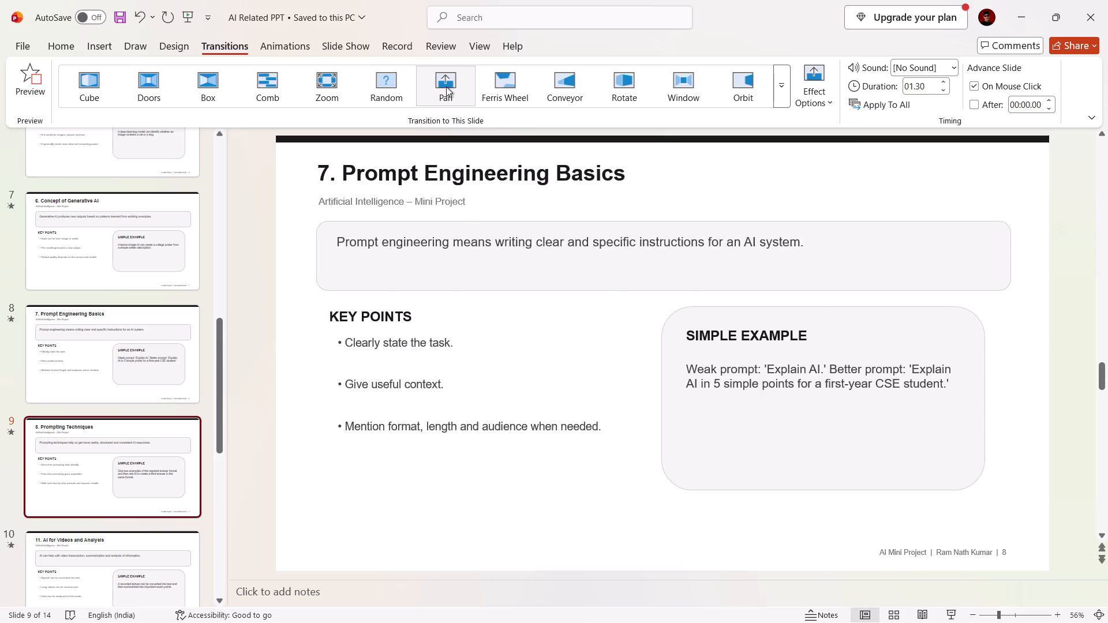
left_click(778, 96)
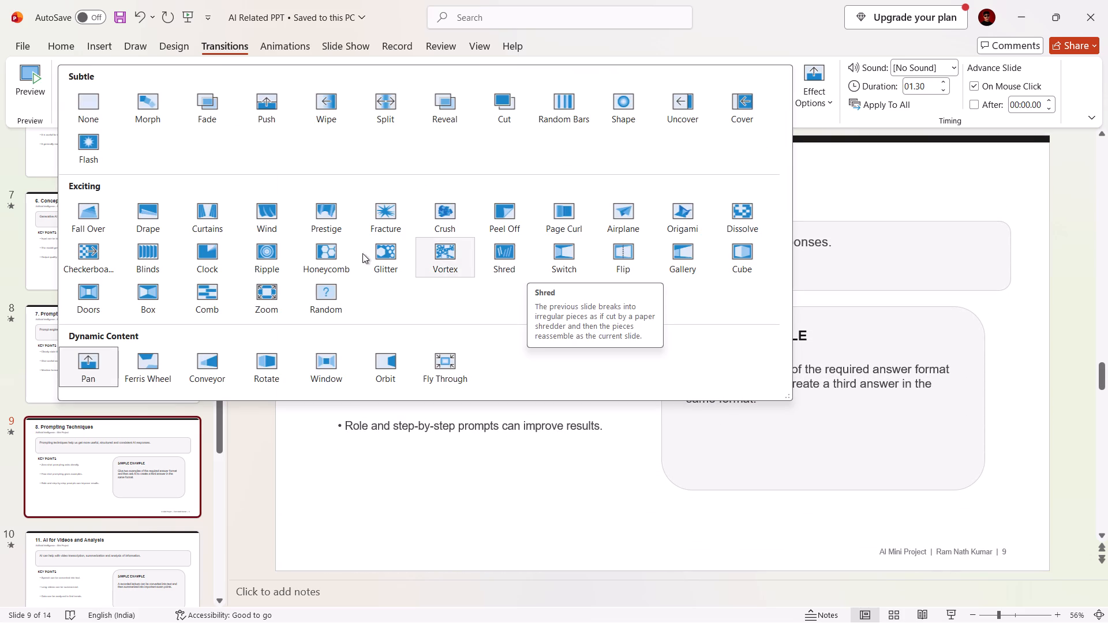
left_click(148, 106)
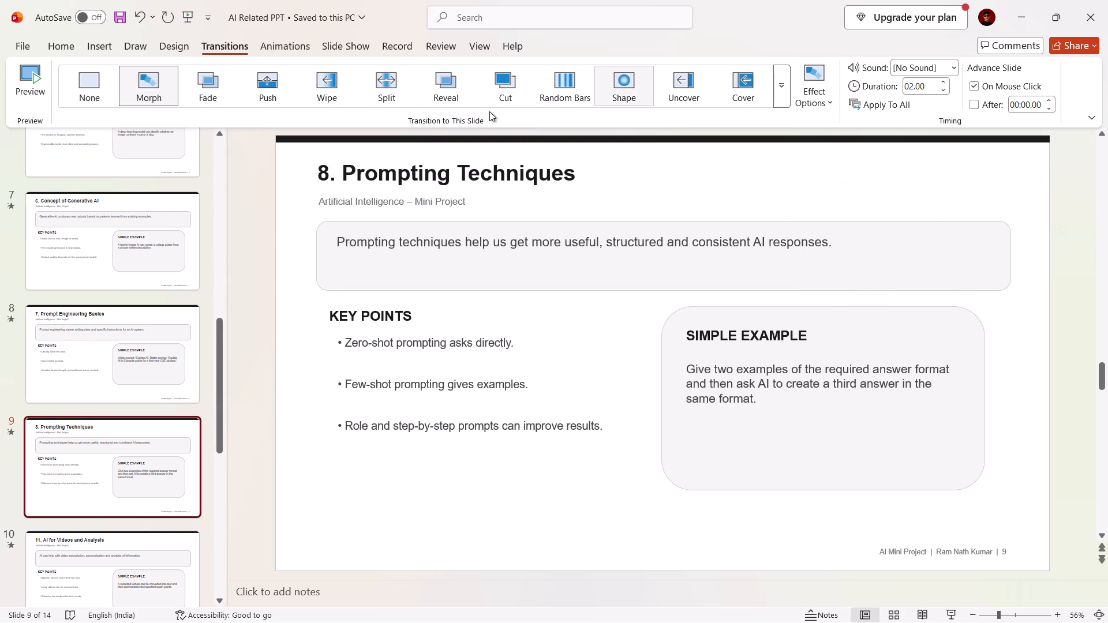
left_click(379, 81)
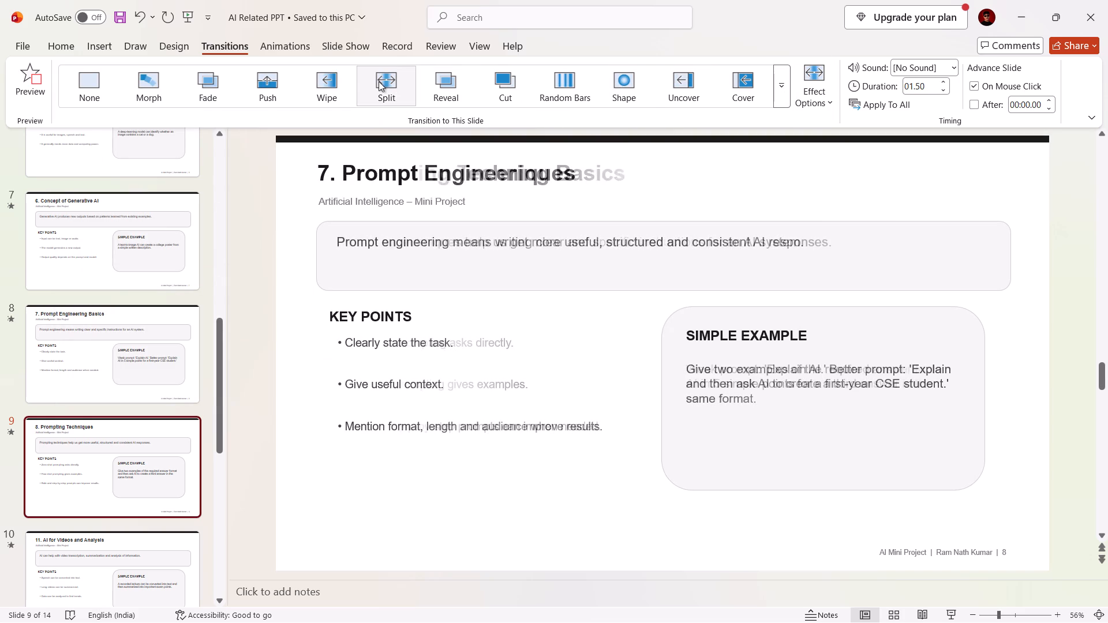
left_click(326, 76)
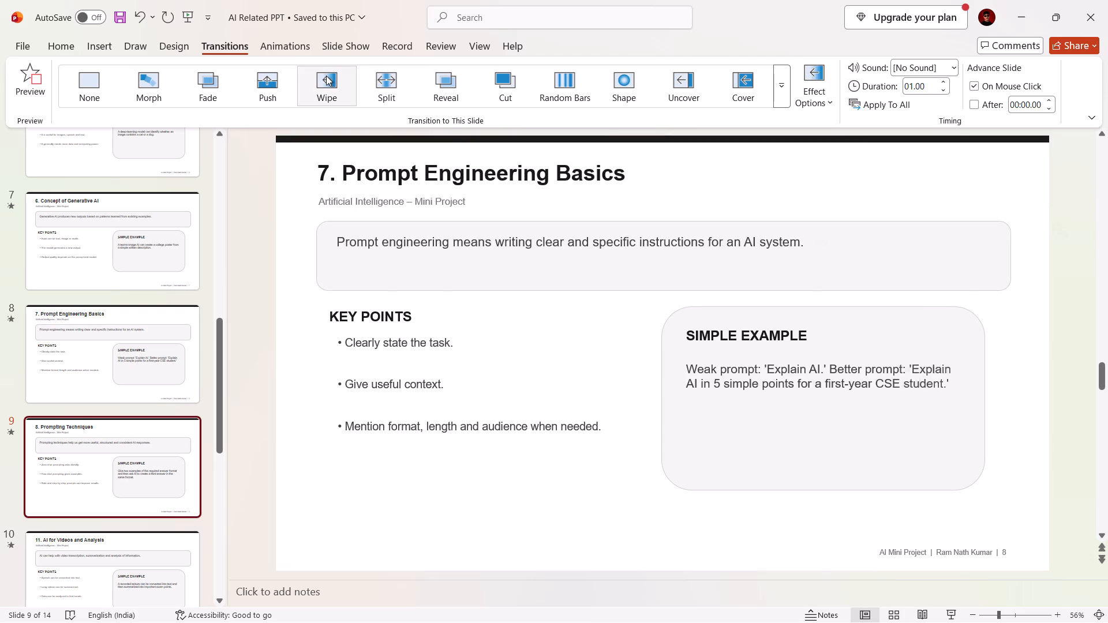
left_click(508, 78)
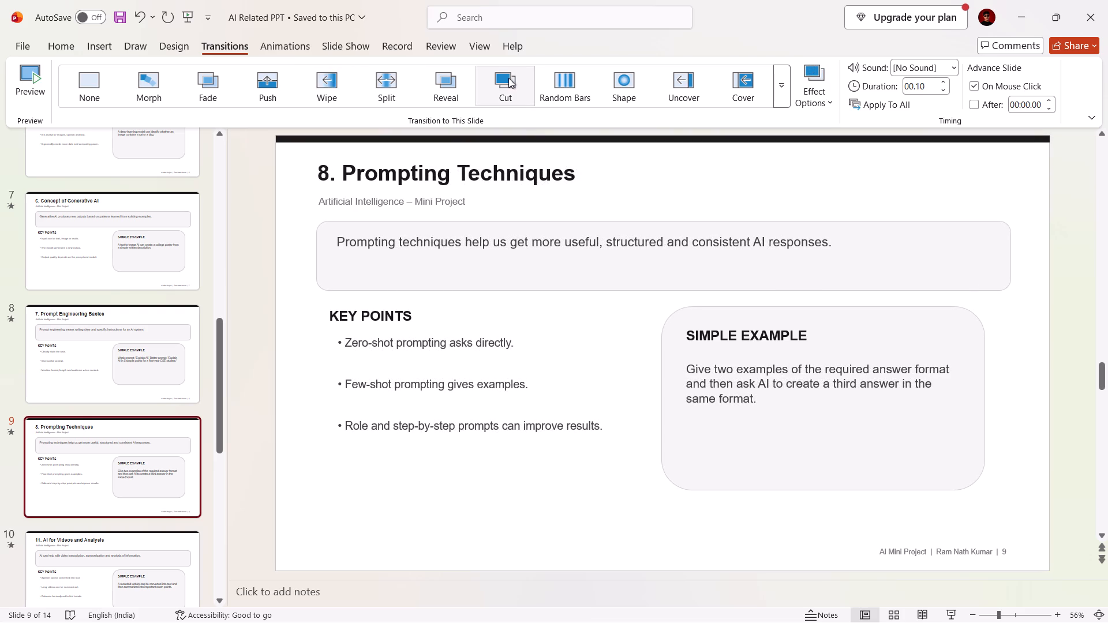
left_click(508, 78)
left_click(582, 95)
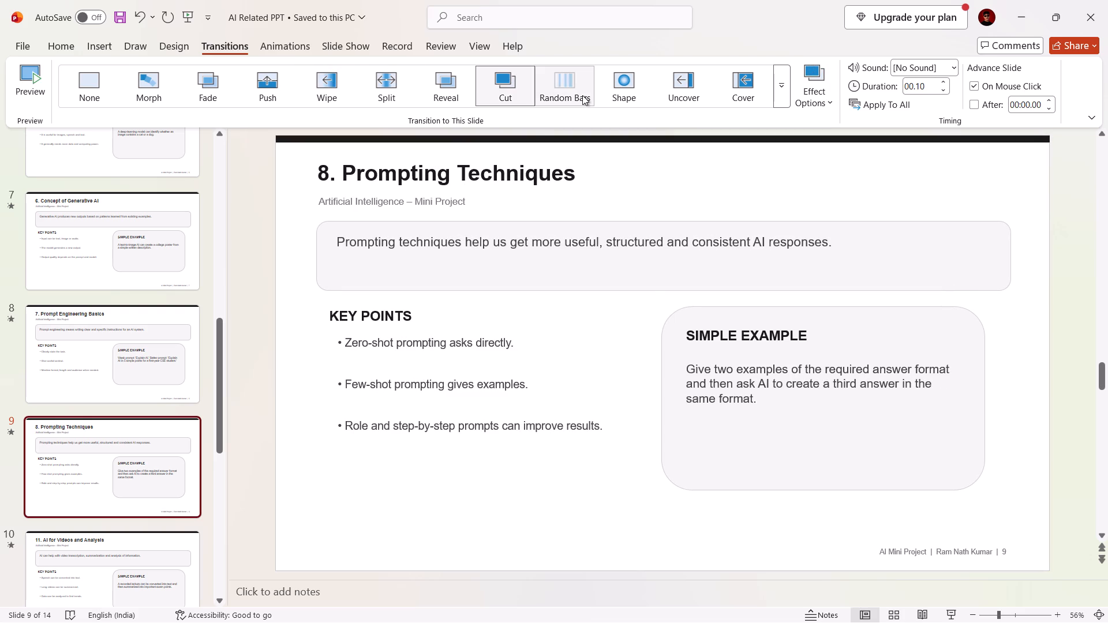
Try the Shred, Page Curl, Peel Off, Crush and Prestige transitions on slide 9, Prompting Techniques, and settle on Wind.
left_click(778, 93)
left_click(503, 258)
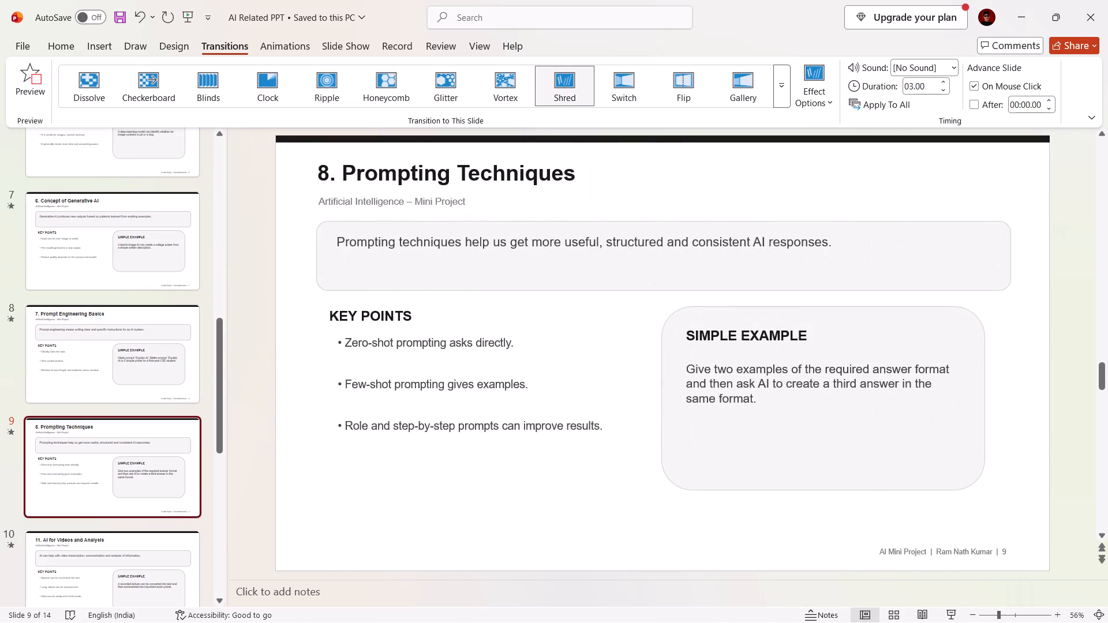
left_click(781, 91)
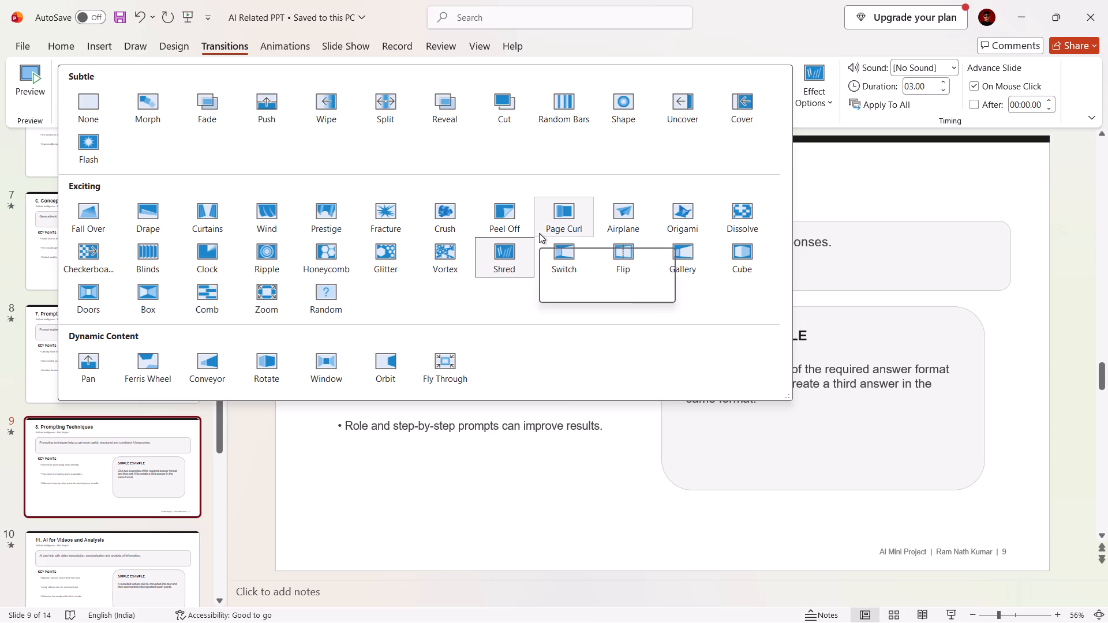
left_click(565, 218)
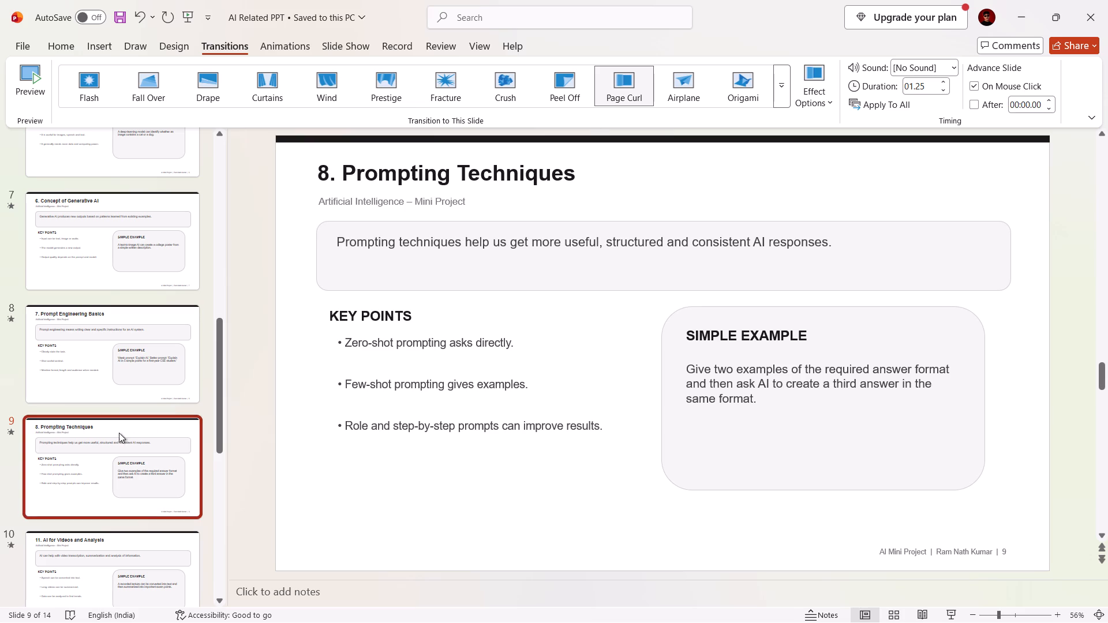
left_click(83, 581)
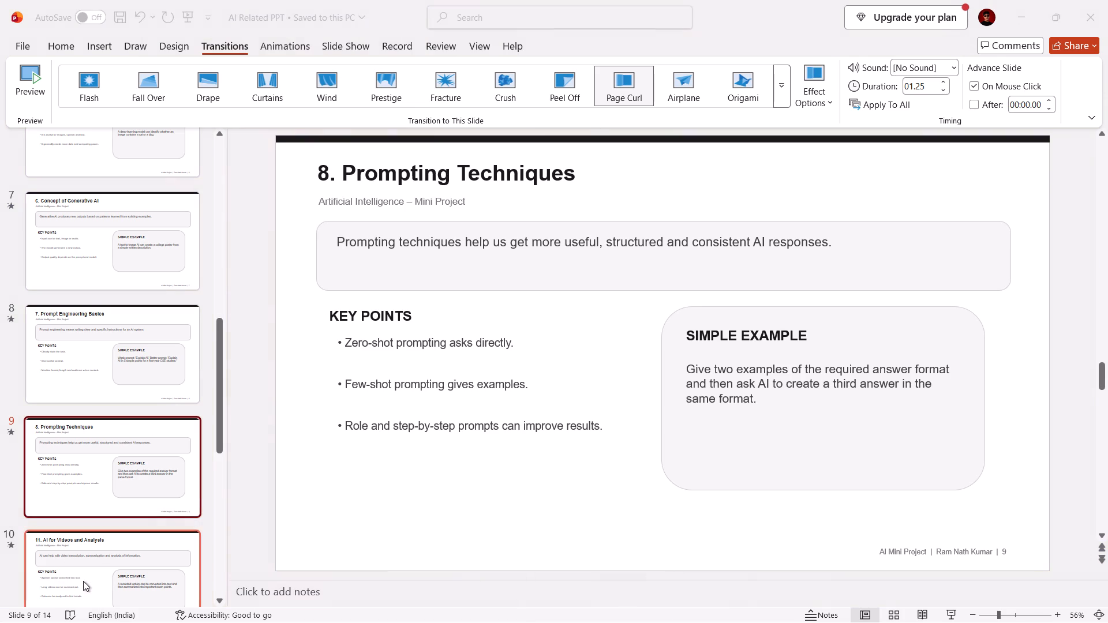
left_click(568, 85)
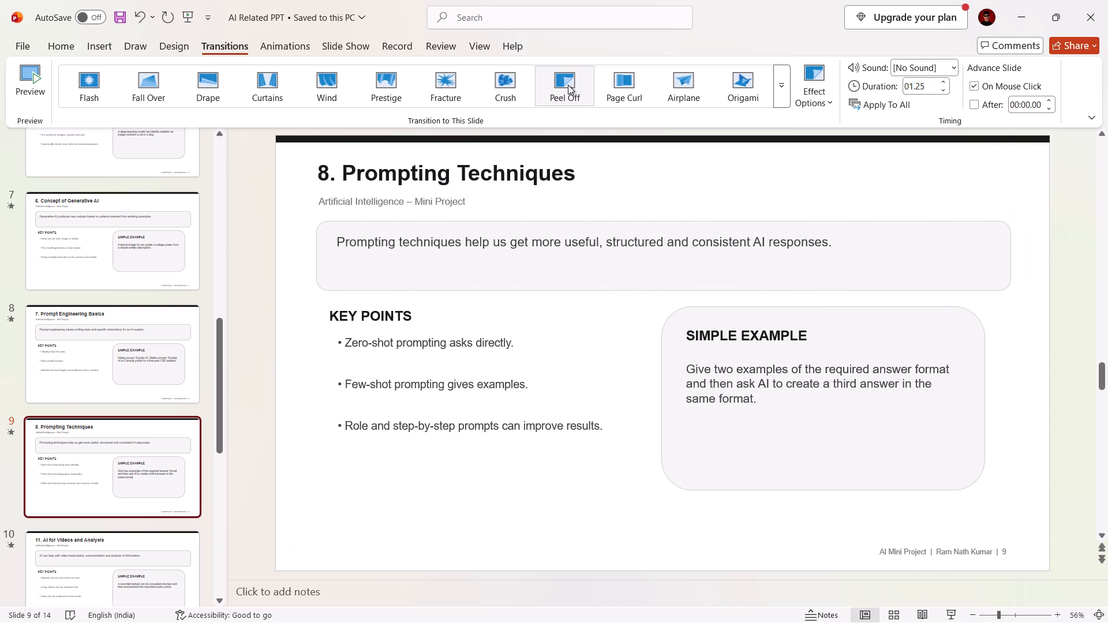
left_click(508, 80)
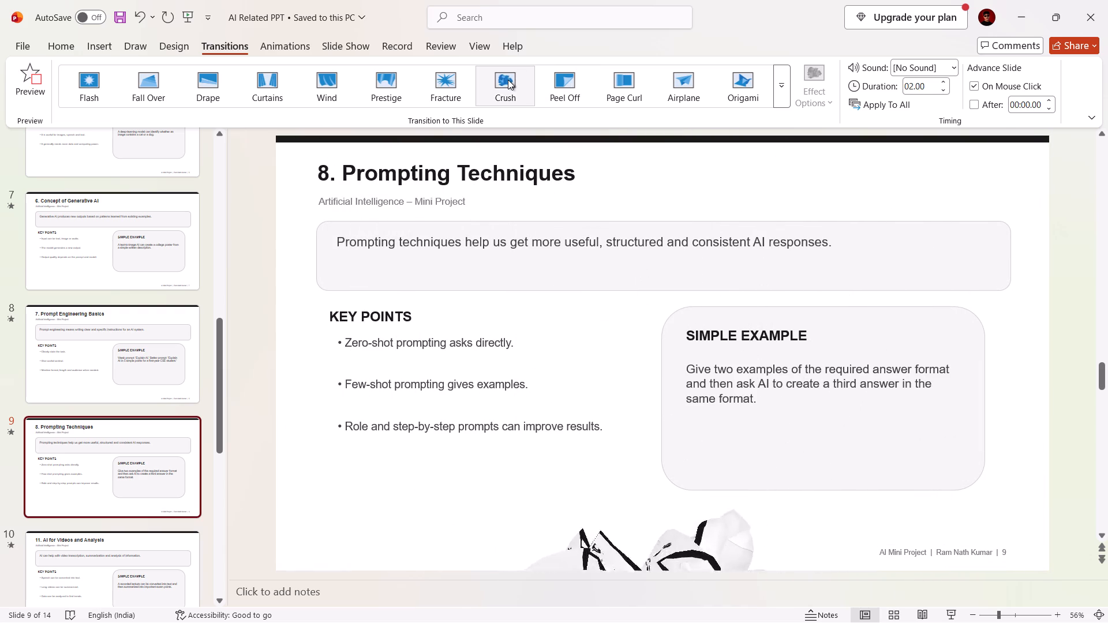
left_click(391, 84)
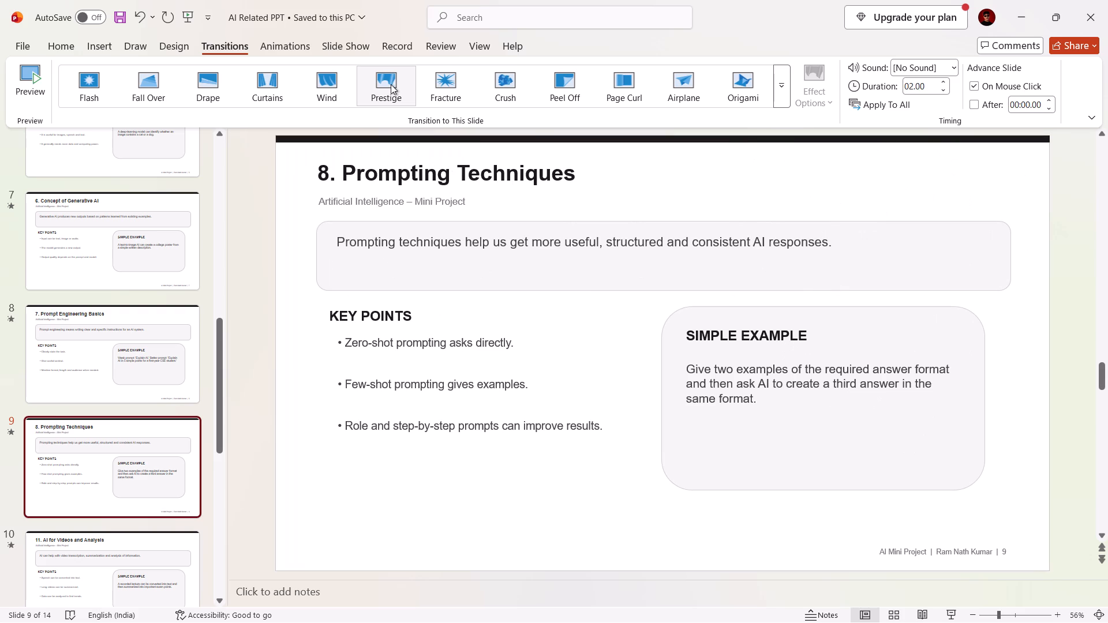
left_click(331, 81)
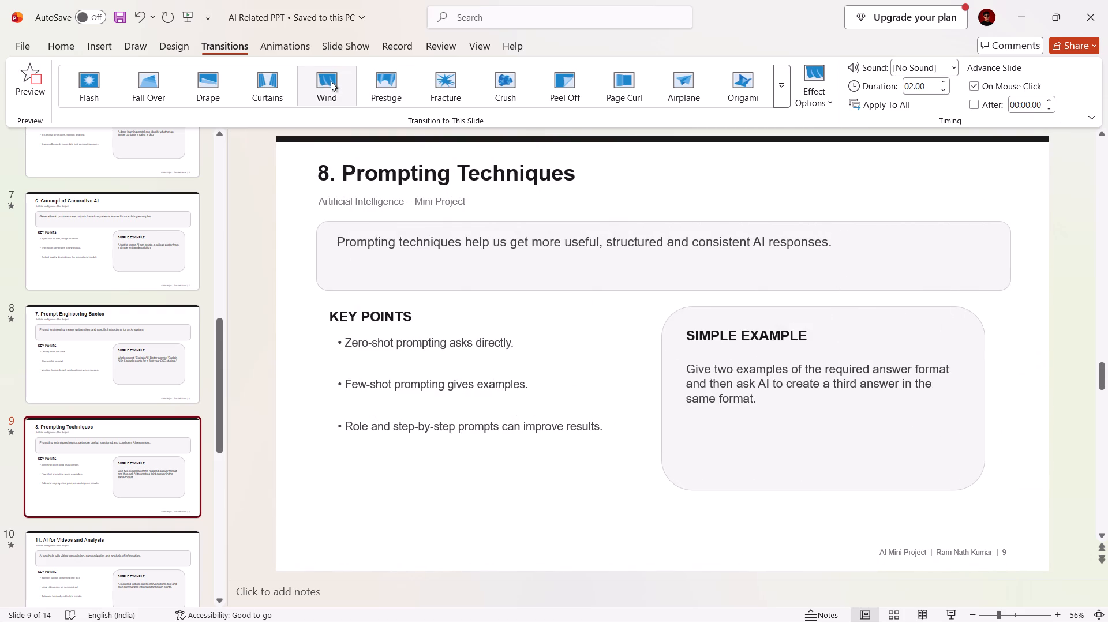
Preview the Random transition on slide 11, Responsible AI, and replace it with Flip from the Exciting group.
scroll(130, 364, "down", 1)
scroll(130, 364, "up", 1)
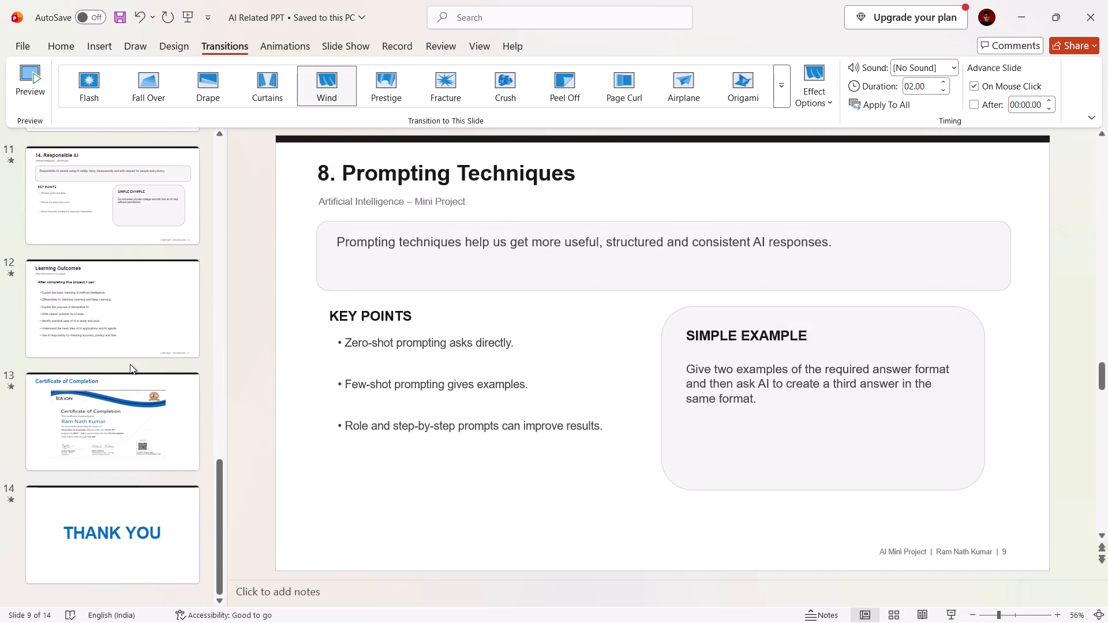
scroll(130, 364, "up", 1)
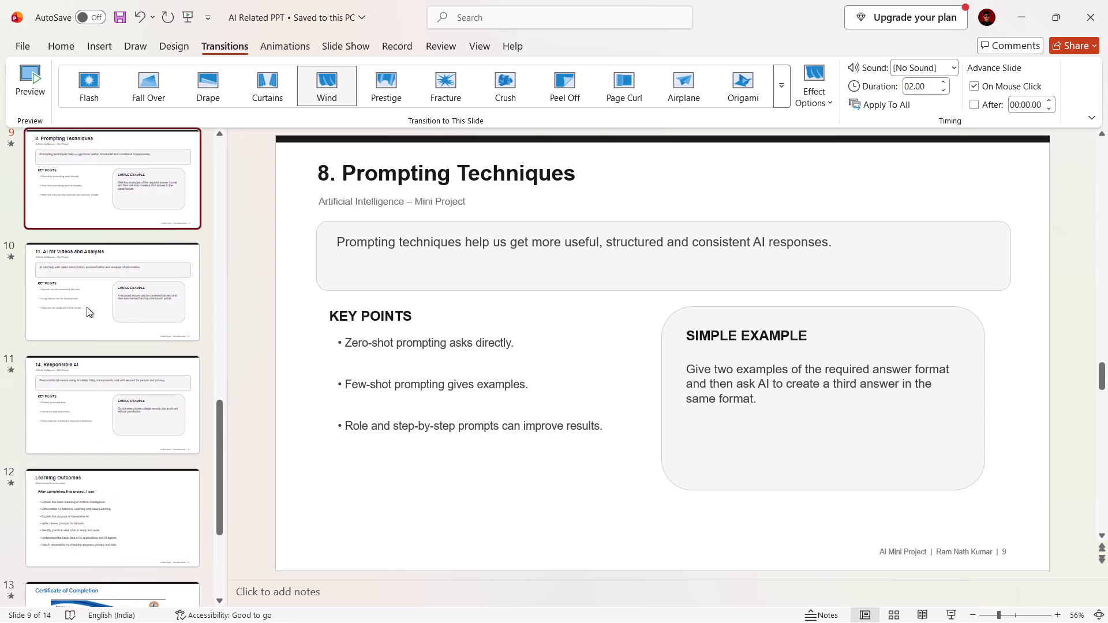
left_click(89, 436)
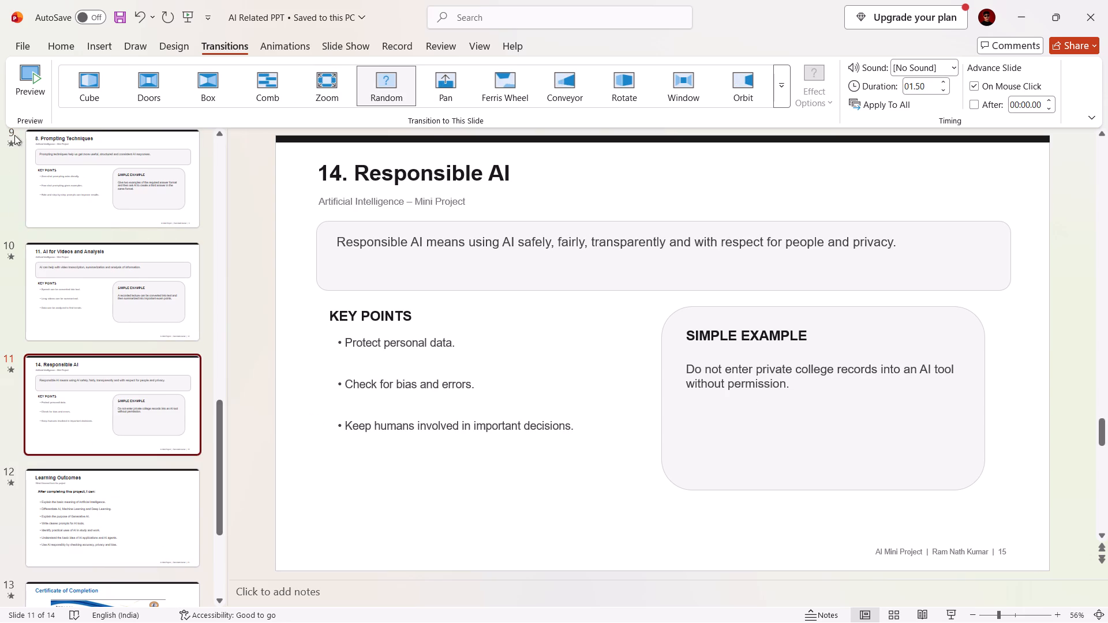
left_click(35, 80)
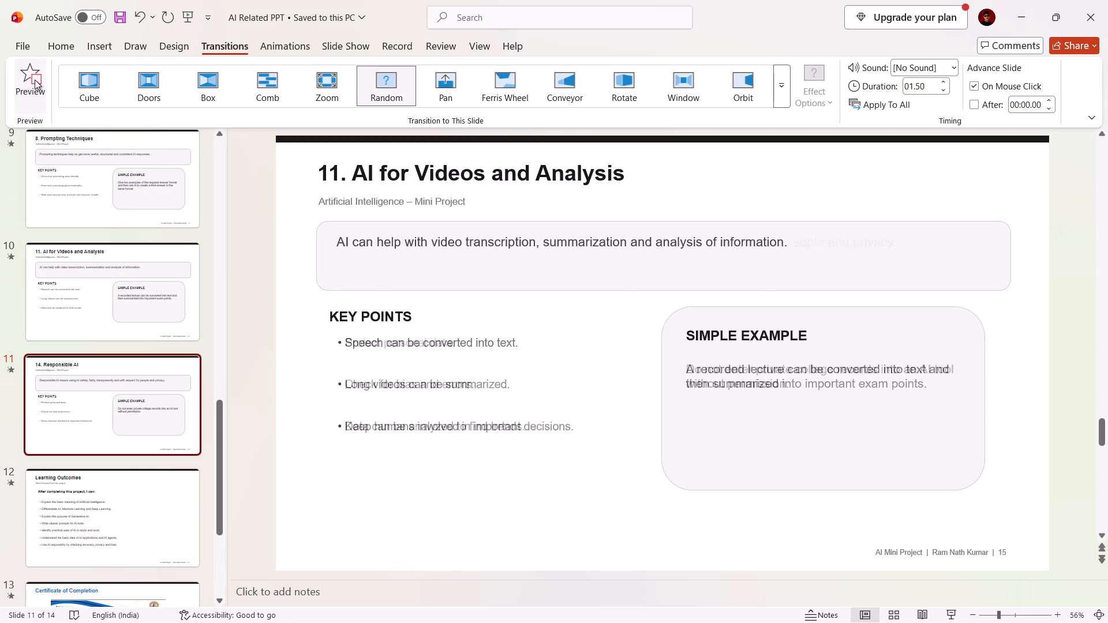
left_click(35, 80)
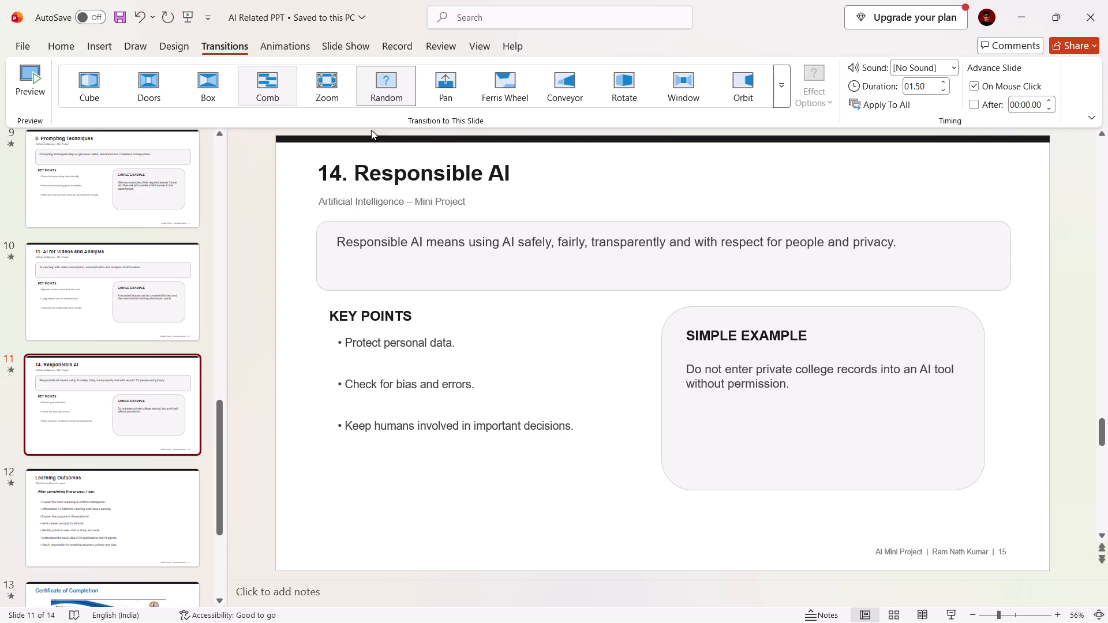
left_click(783, 87)
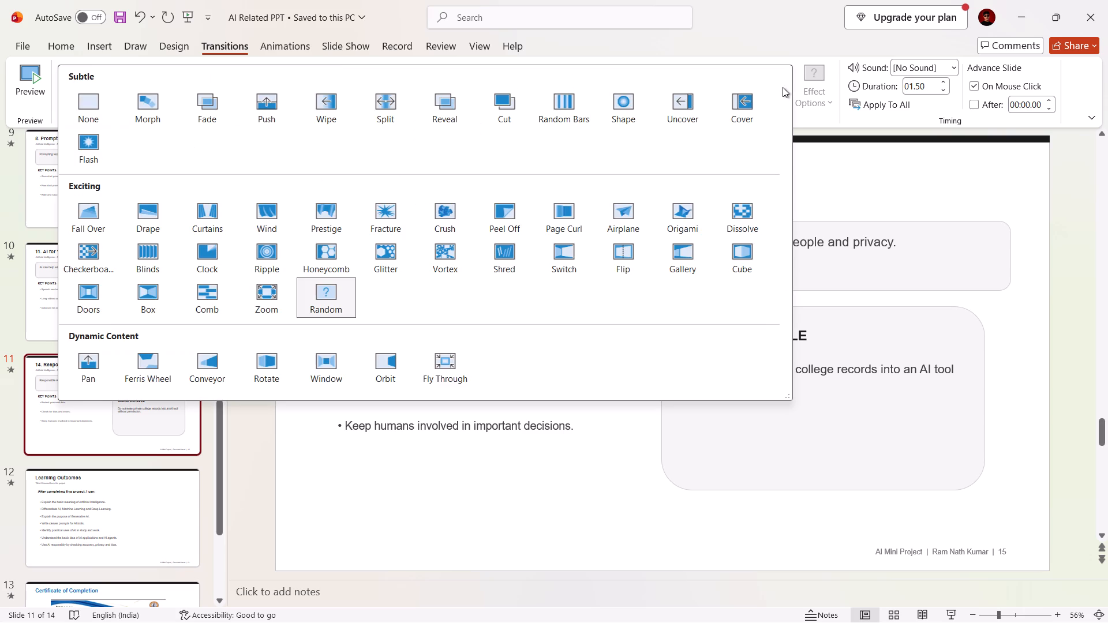
left_click(627, 257)
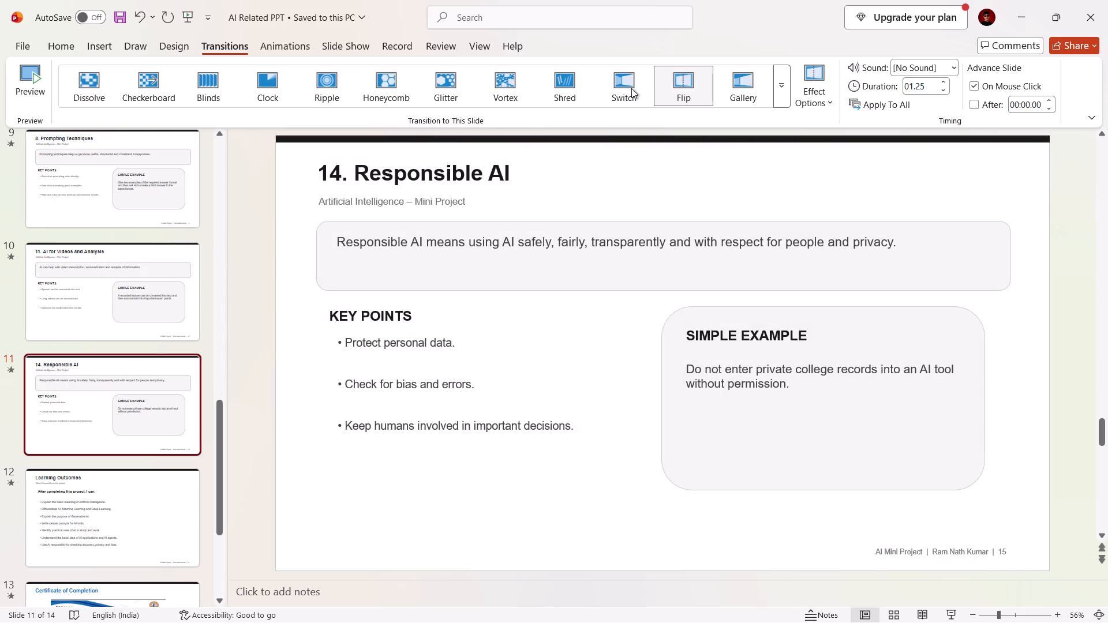
Apply the Ferris Wheel transition to slide 12, Learning Outcomes.
left_click(145, 513)
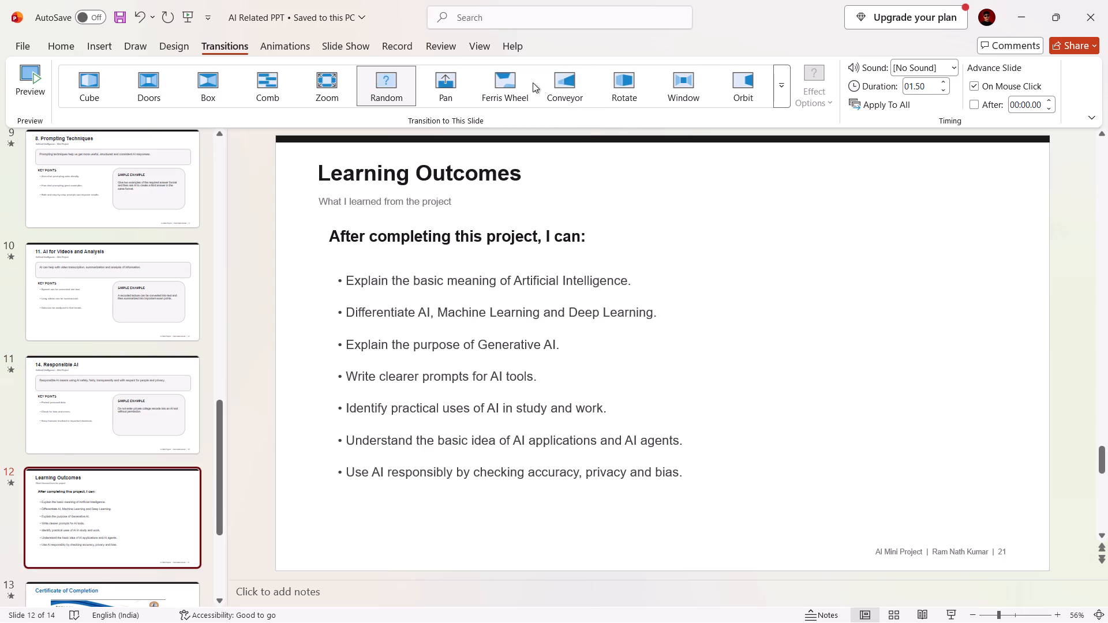
left_click(501, 85)
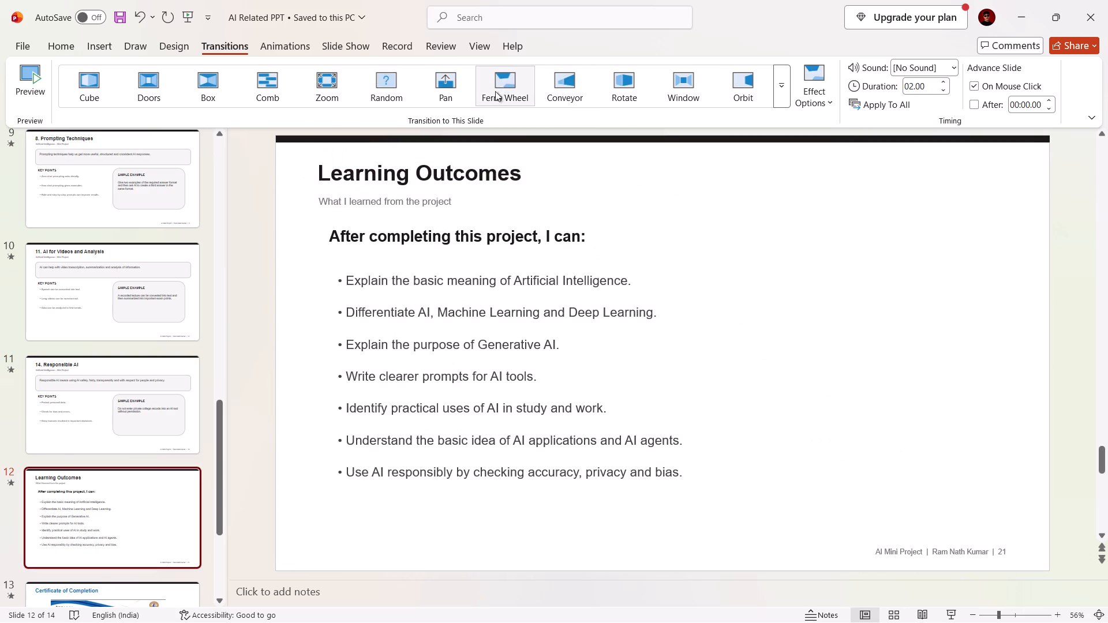
left_click(503, 81)
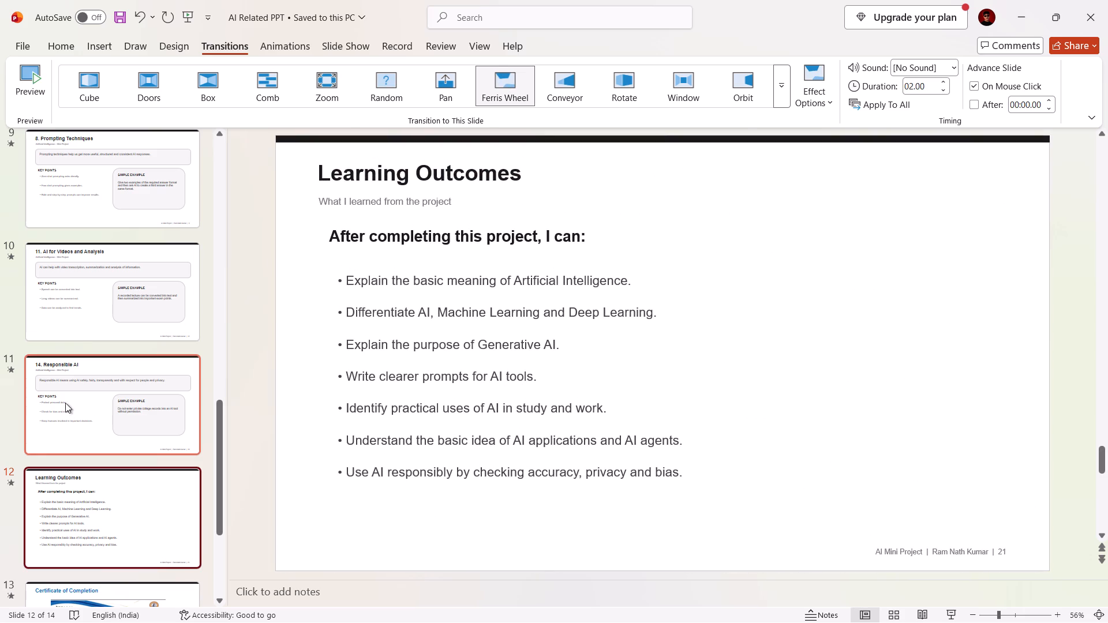
Preview the Random transition on slide 14, Thank You, and set that slide's transition to None.
scroll(95, 407, "down", 1)
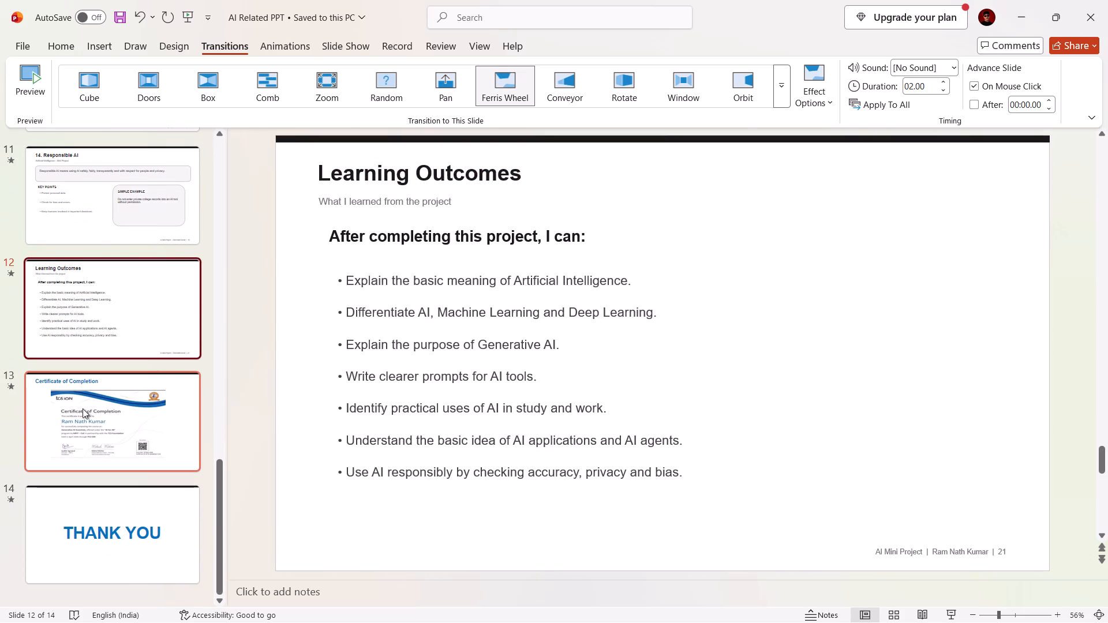
left_click(122, 537)
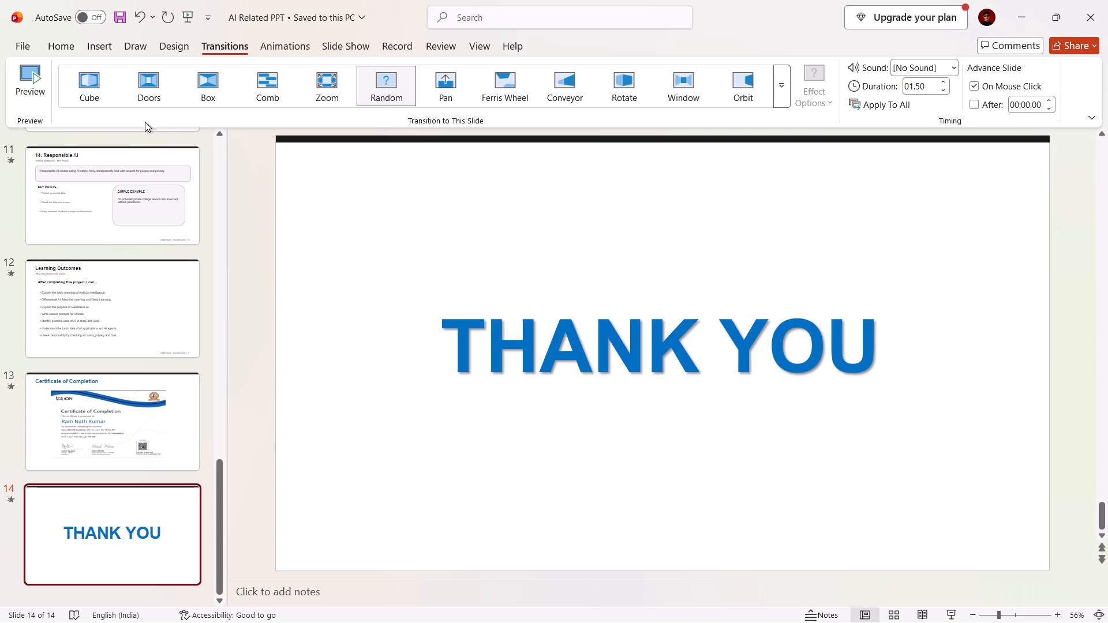
left_click(35, 75)
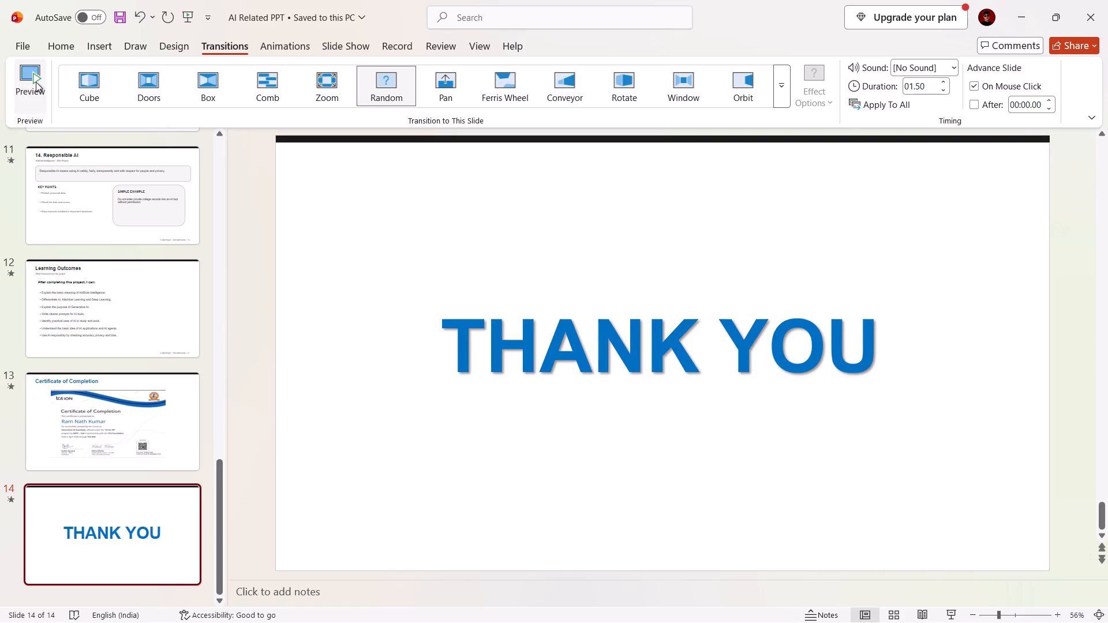
left_click(36, 76)
left_click(403, 84)
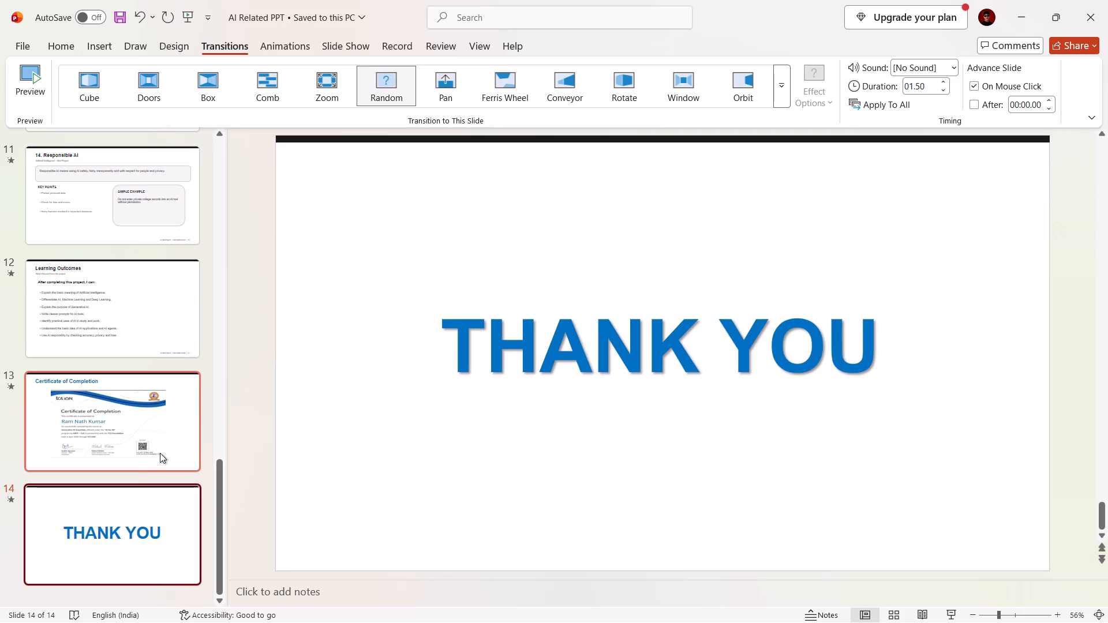
scroll(160, 453, "down", 2)
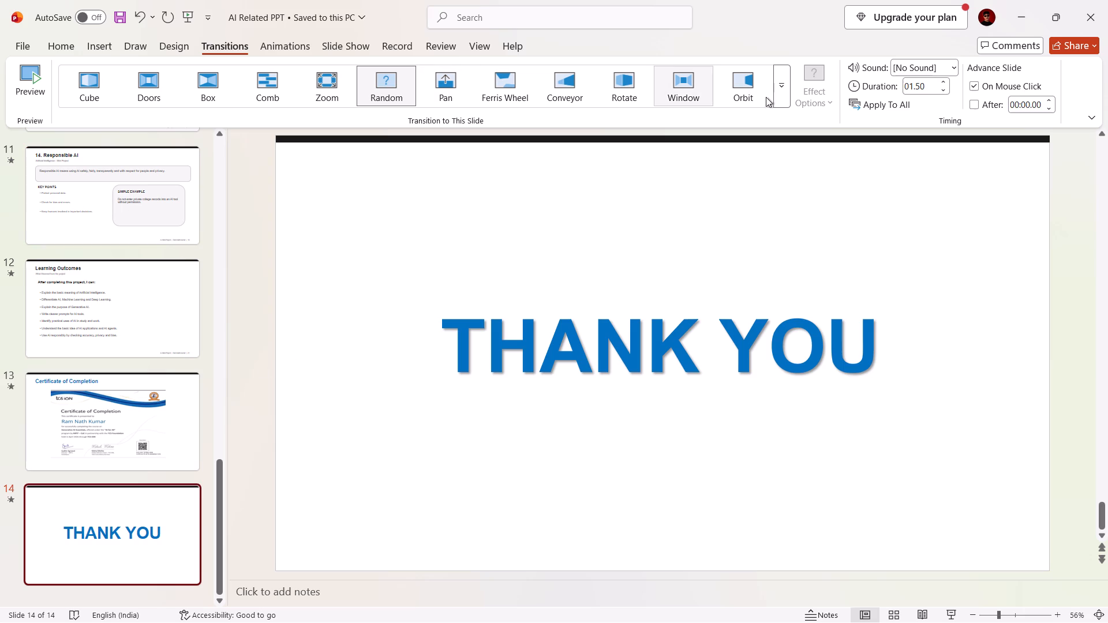
left_click(783, 93)
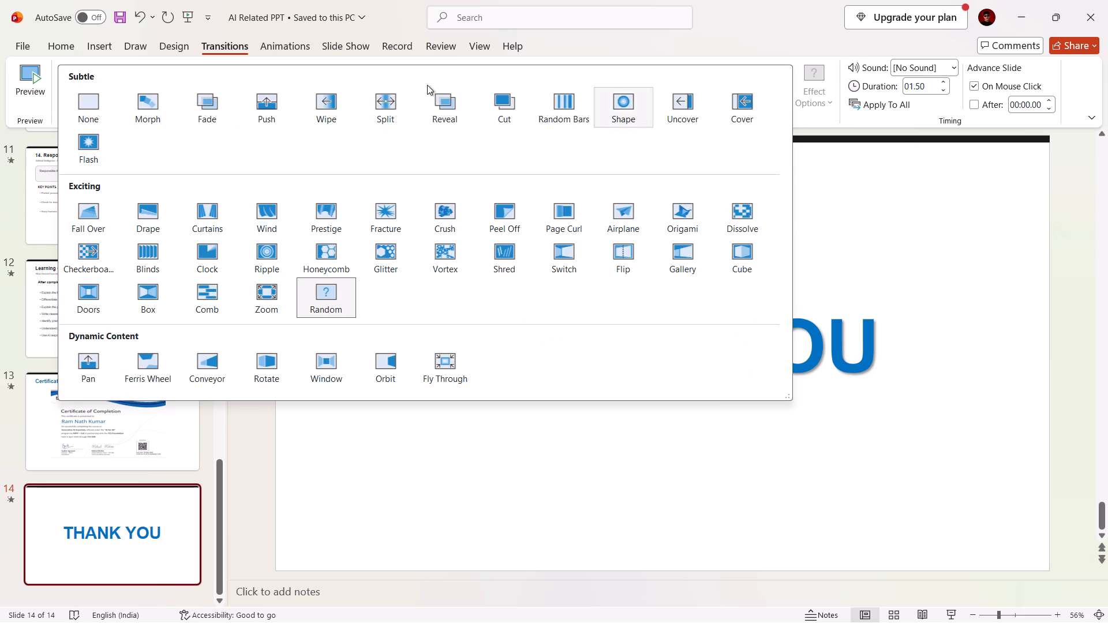
left_click(95, 98)
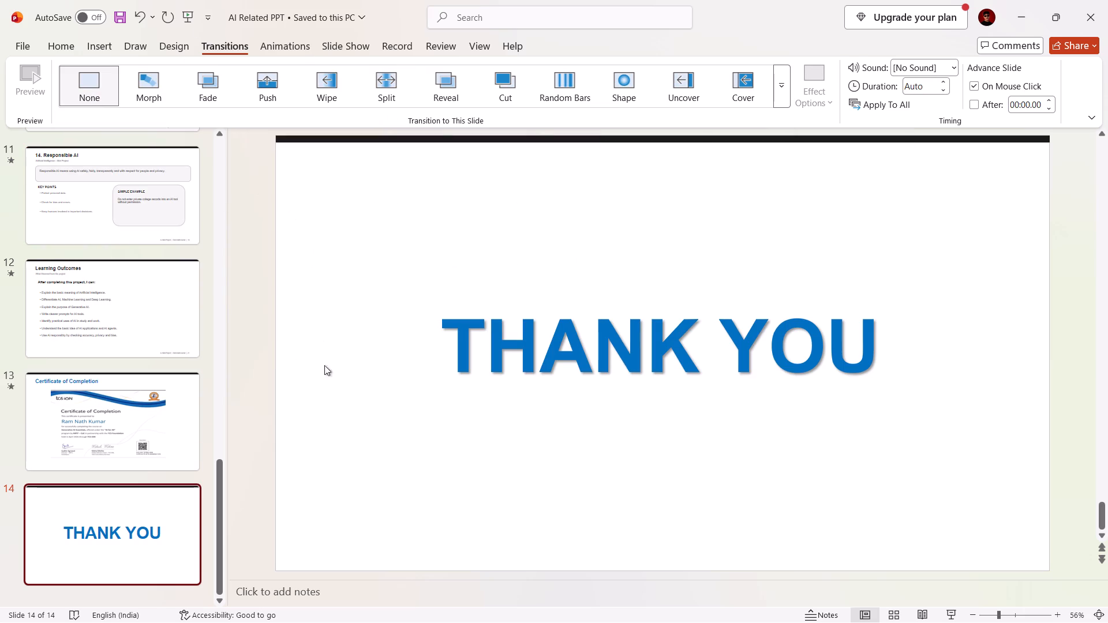
Run the slide show from the first slide and check each slide's transition through to the Concept of Generative AI slide.
left_click(184, 13)
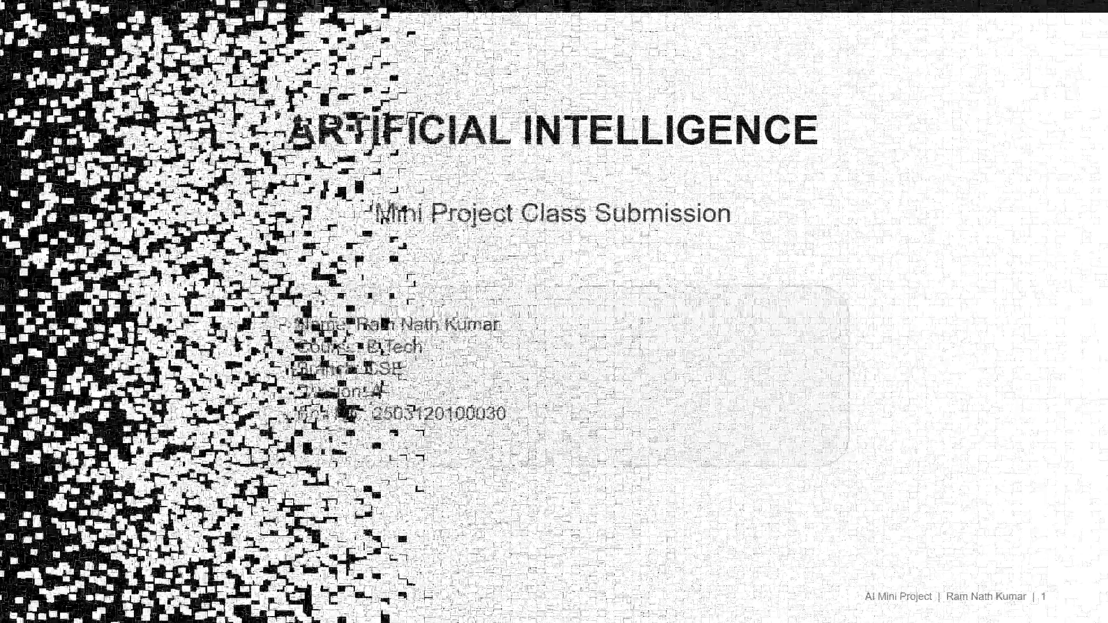
key("Right")
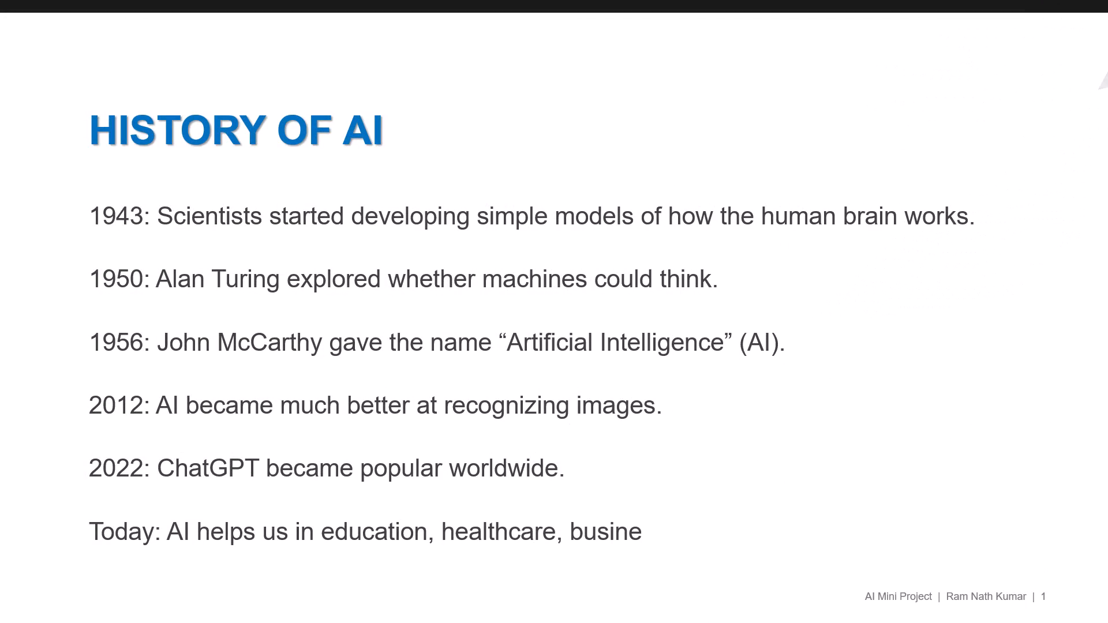
key("Right")
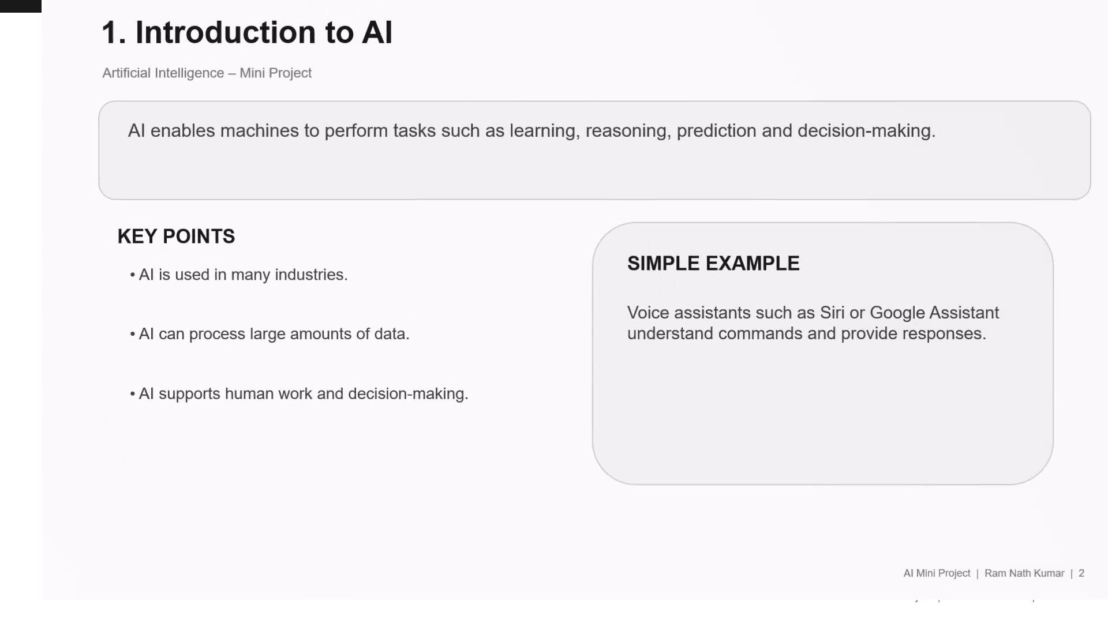
key("Right")
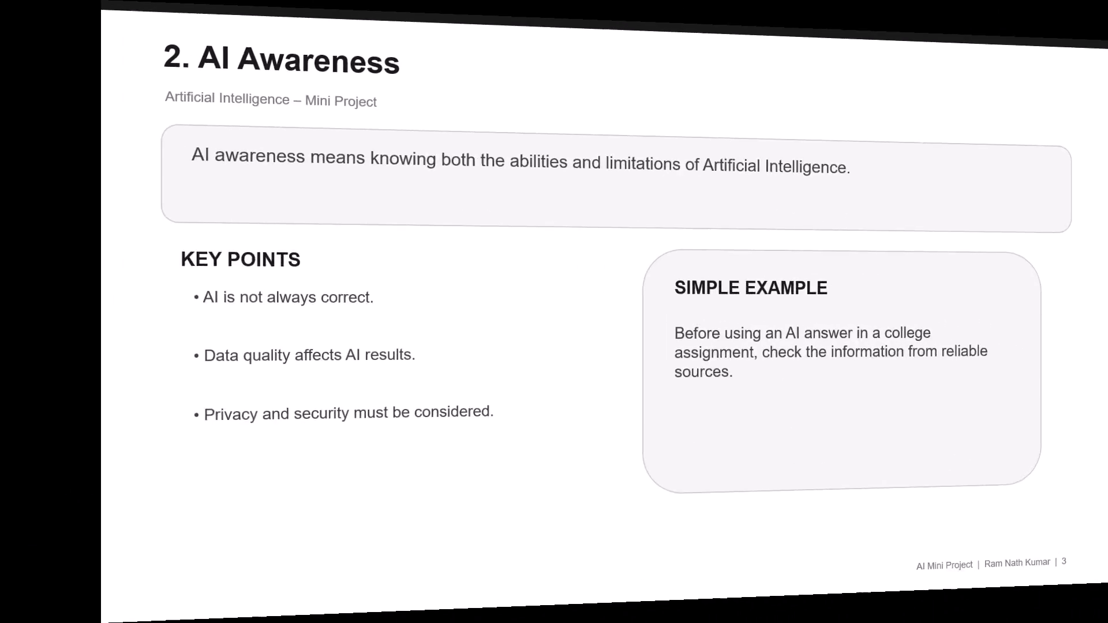
key("Right")
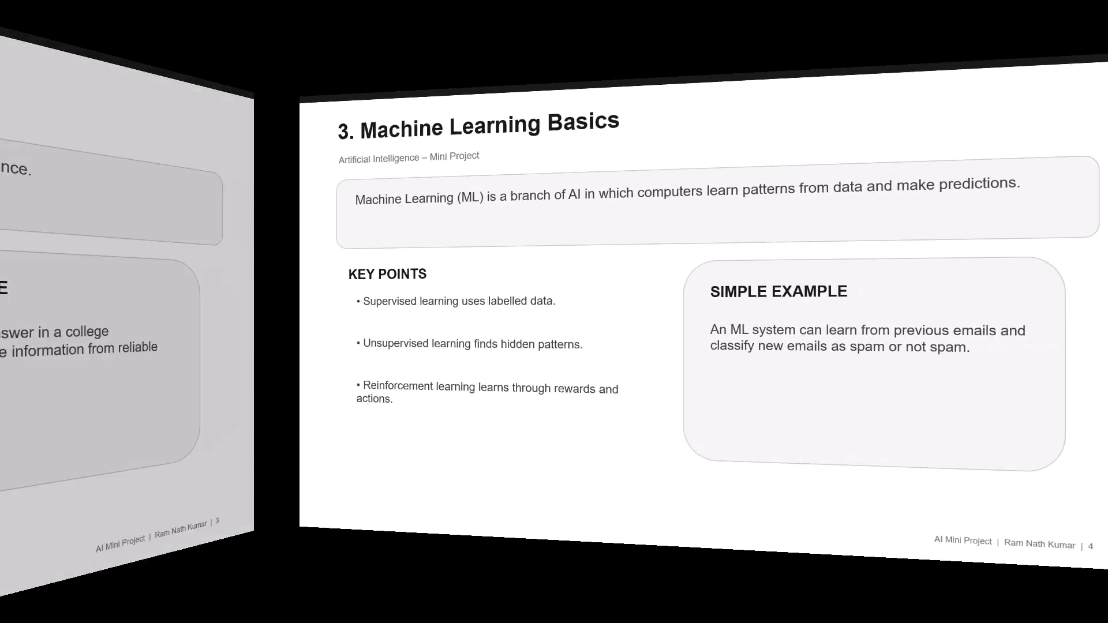
key("Right")
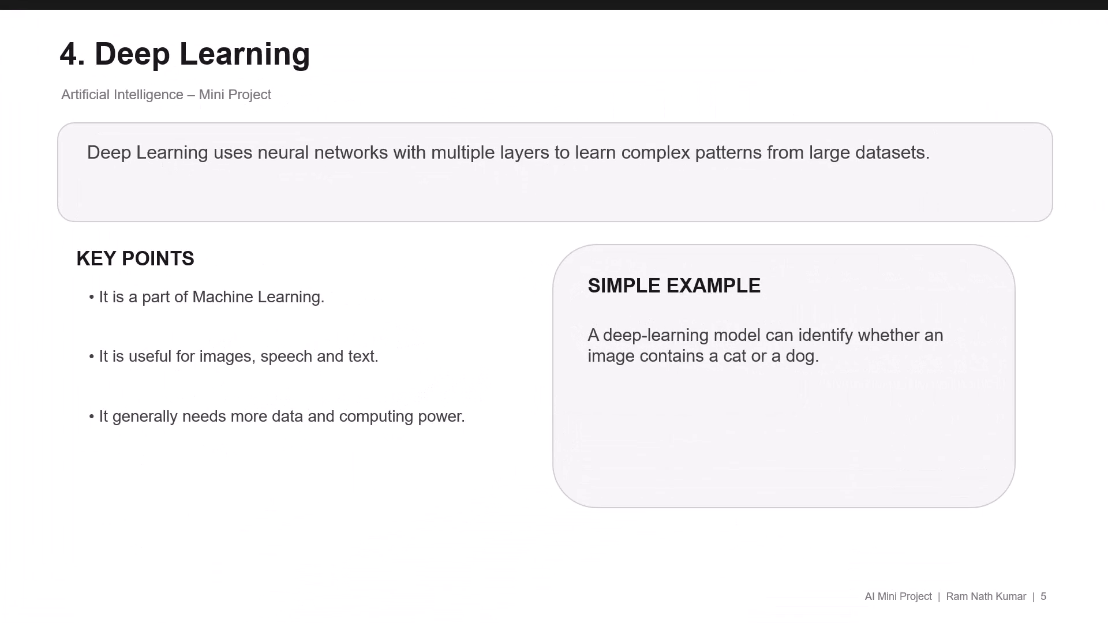
key("Right")
key("Right")
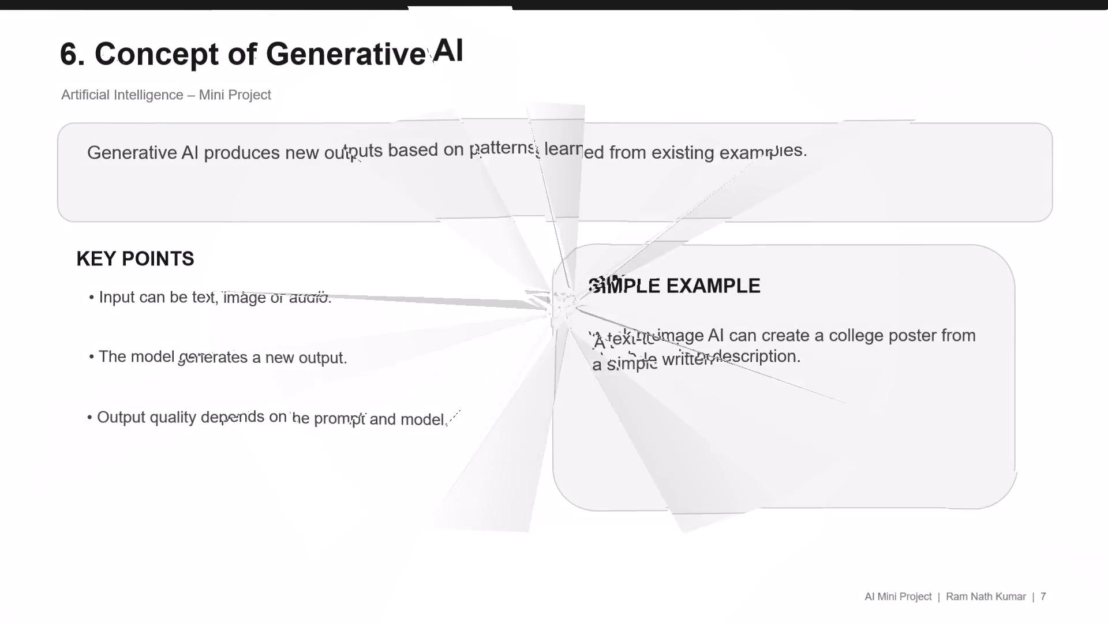
Continue the slide show from Concept of Generative AI, check the remaining slides' transitions through Thank You, and exit the show.
key("Right")
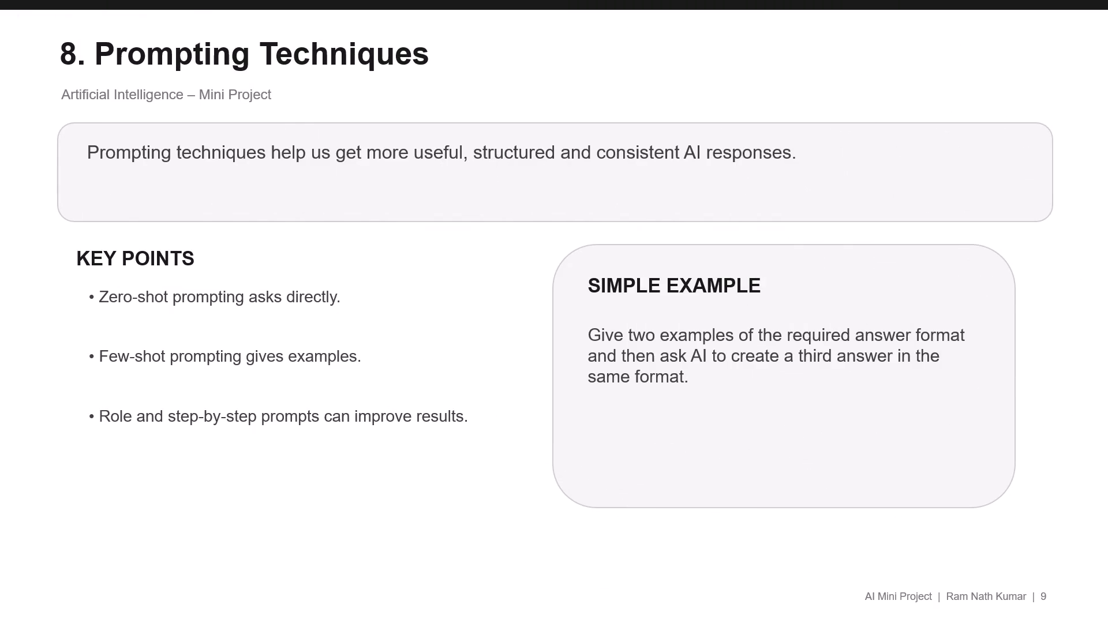
key("Right")
key("Right")
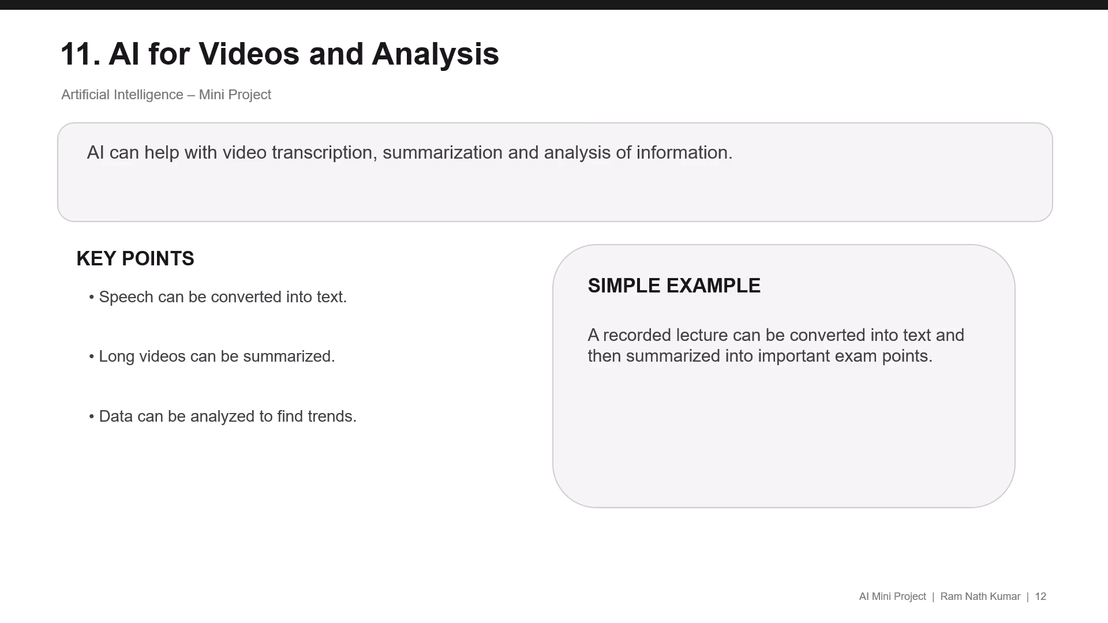
key("Right")
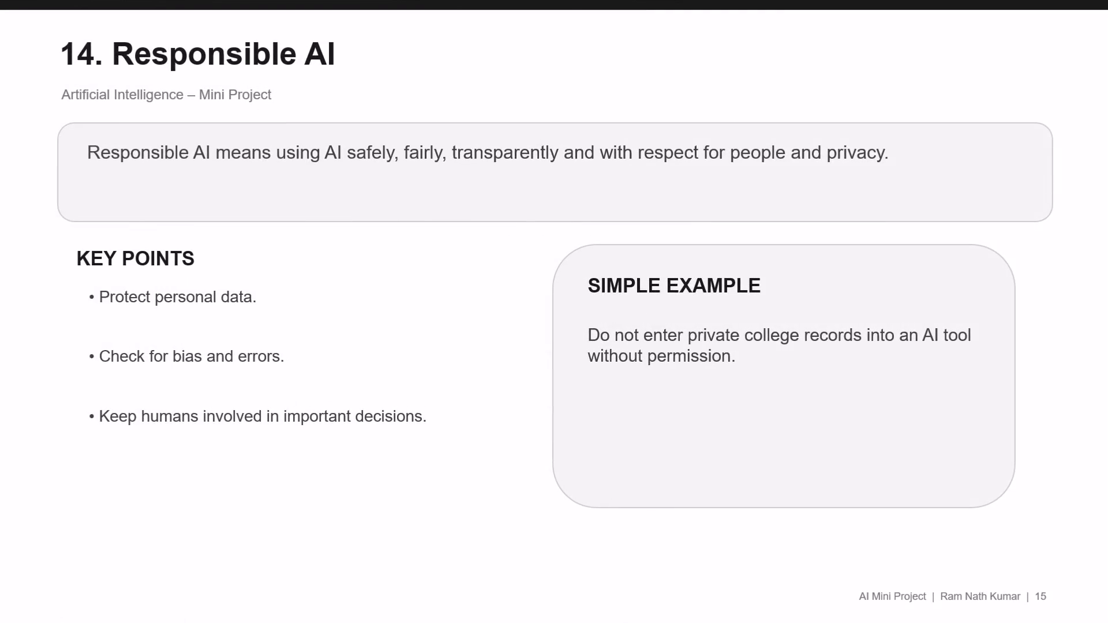
key("Right")
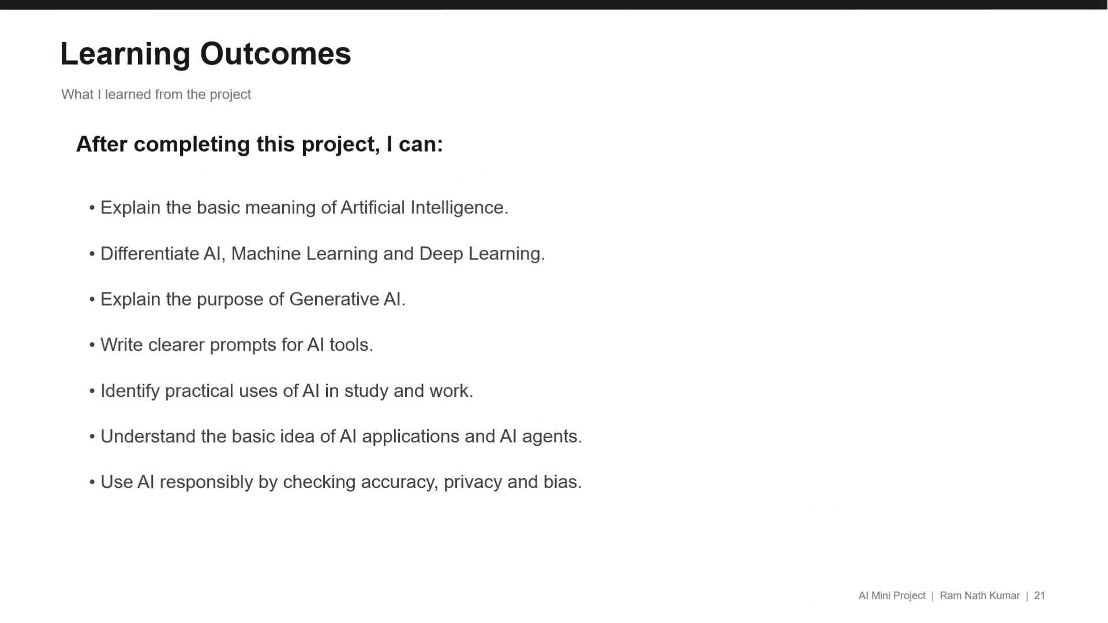
key("Right")
key("Right")
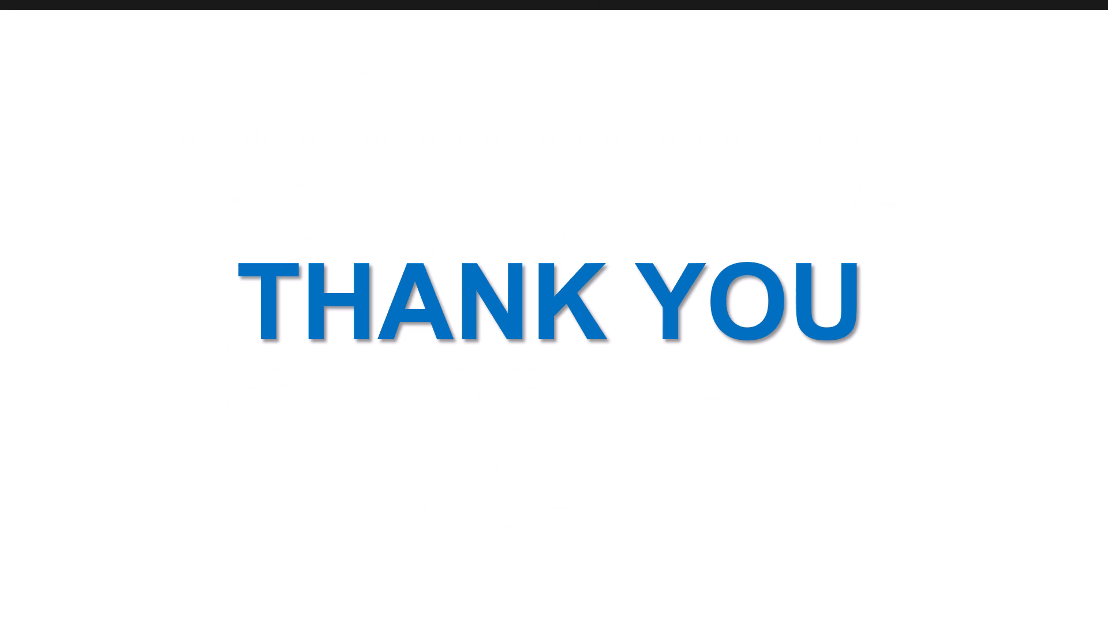
key("Right")
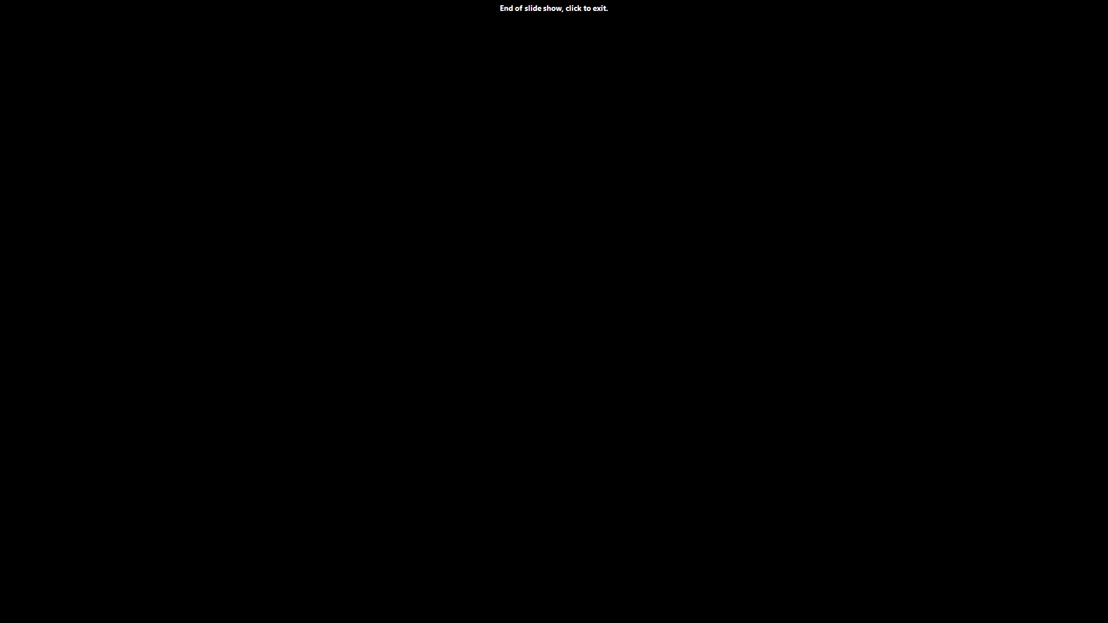
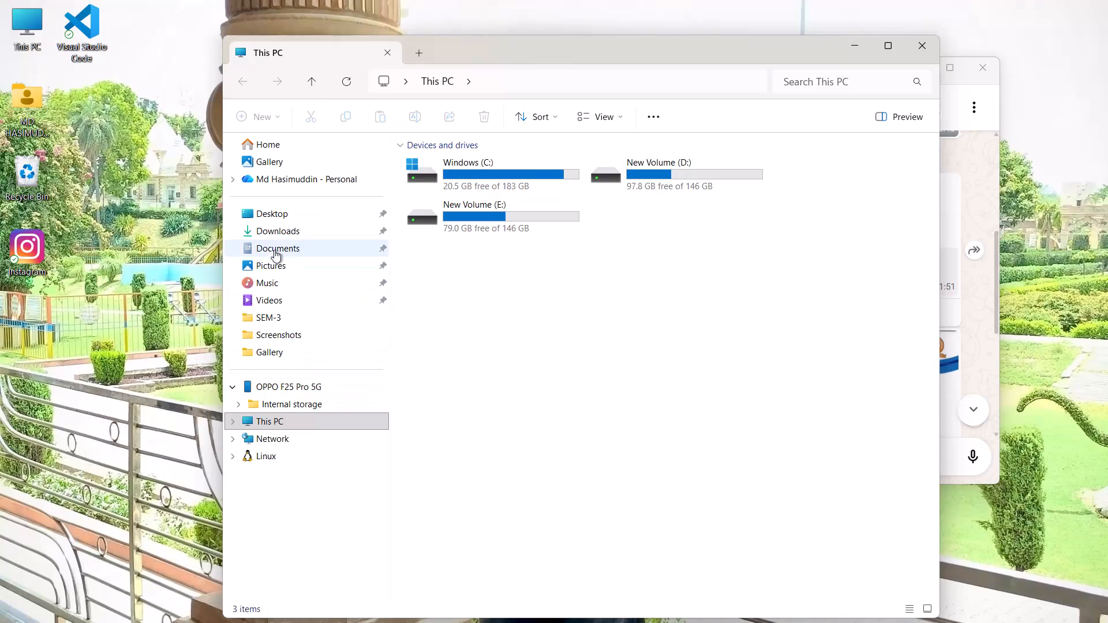
Look through the Downloads and Documents folders and the Home page's recent files in File Explorer for the presentation.
left_click(294, 230)
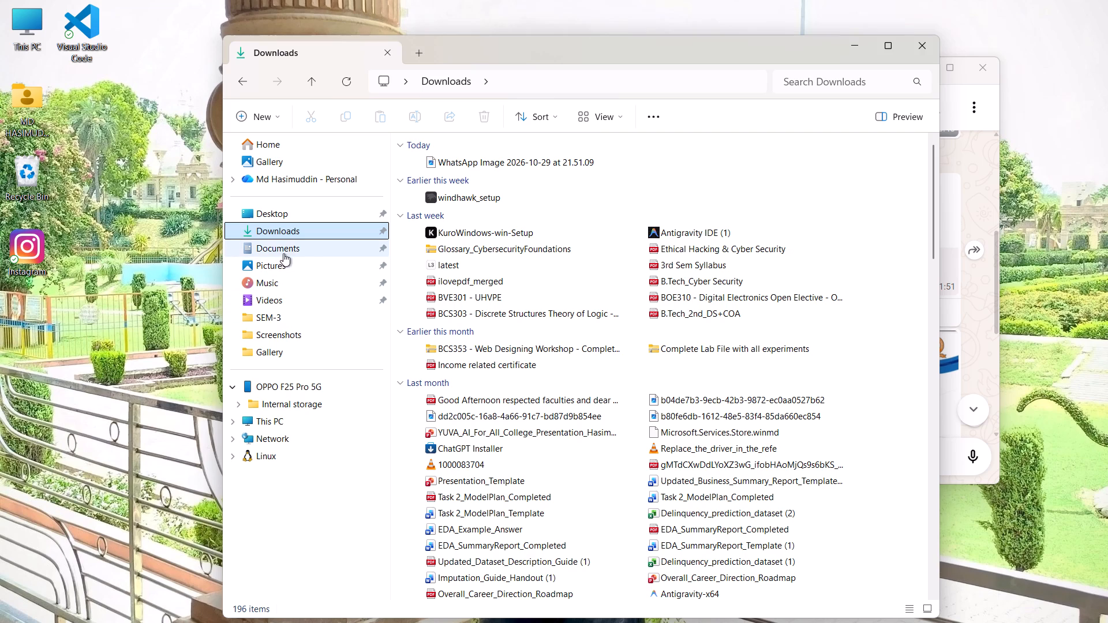
left_click(305, 249)
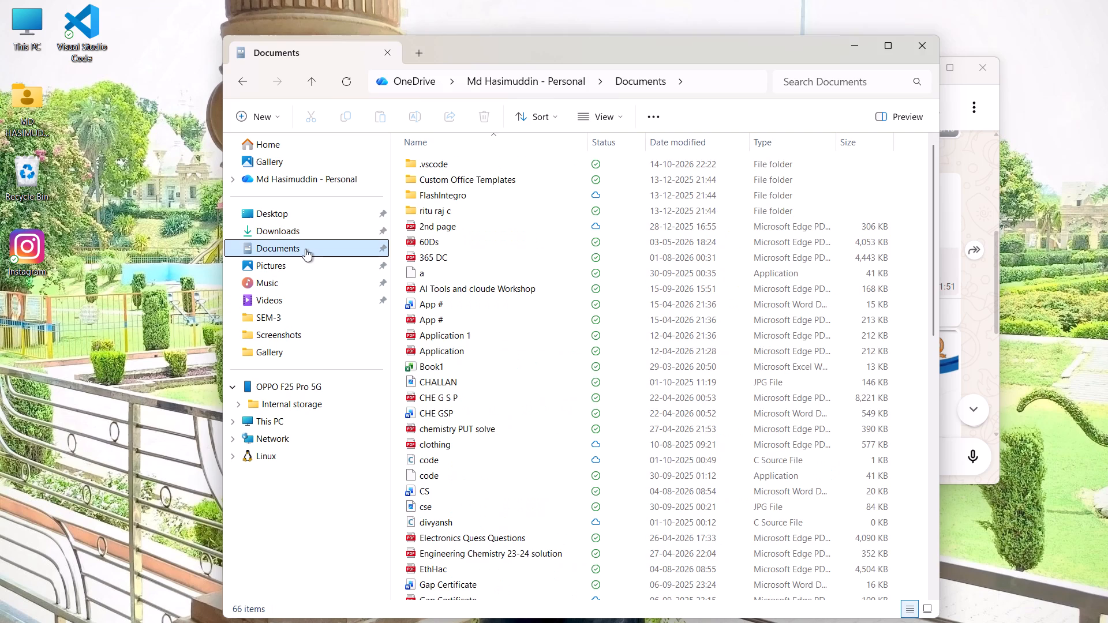
left_click(298, 145)
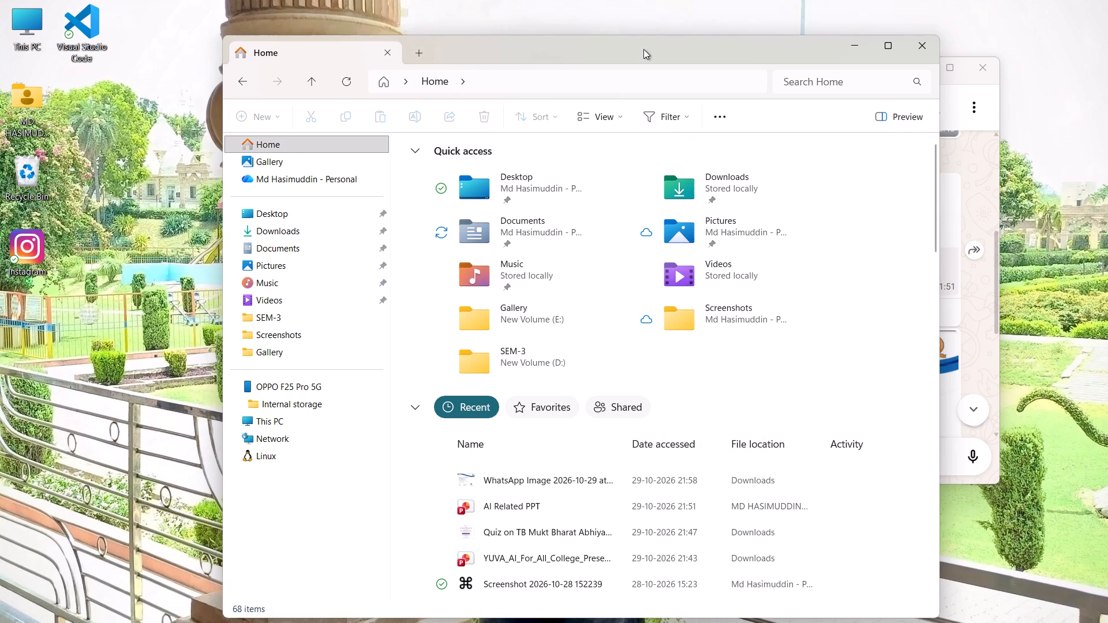
left_click_drag(643, 49, 537, 33)
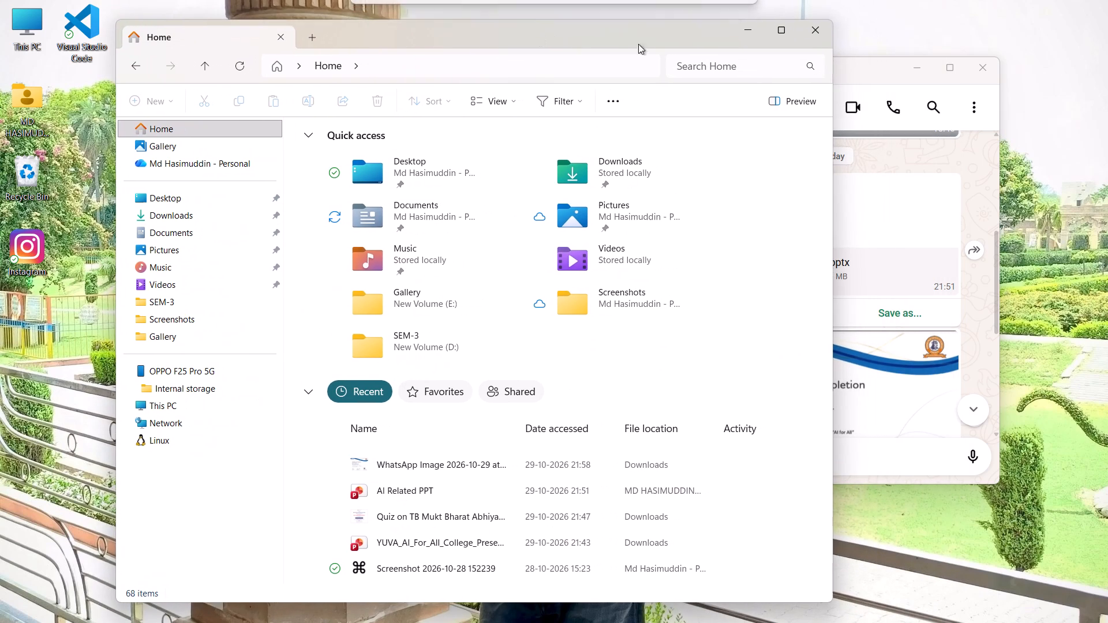
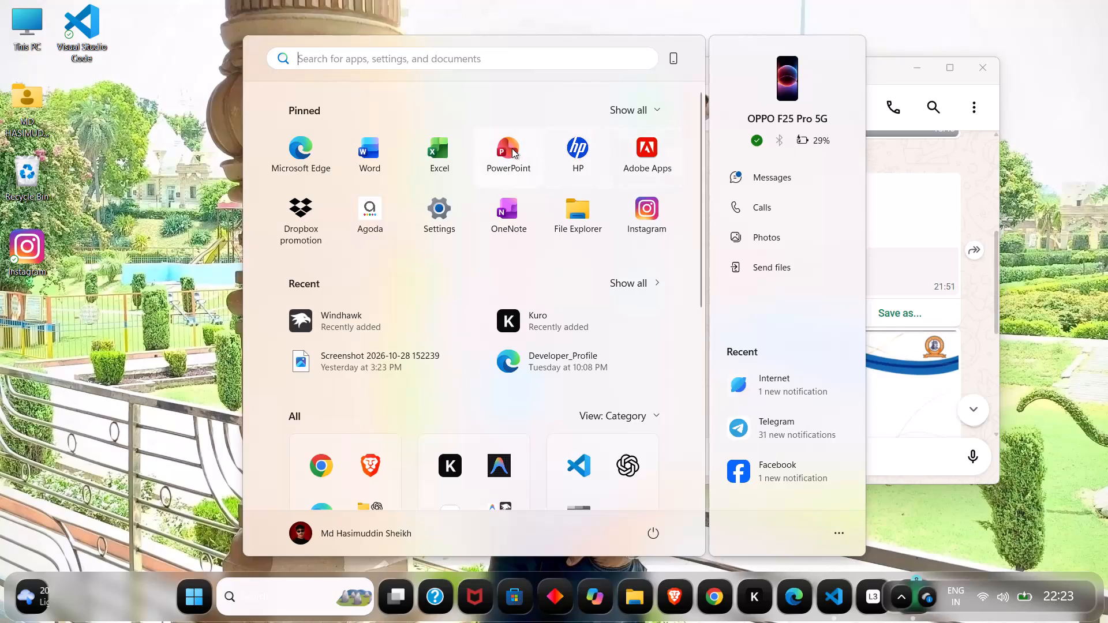
Launch PowerPoint, look through its recent presentations for the AI project file, and close PowerPoint without opening one.
left_click(512, 148)
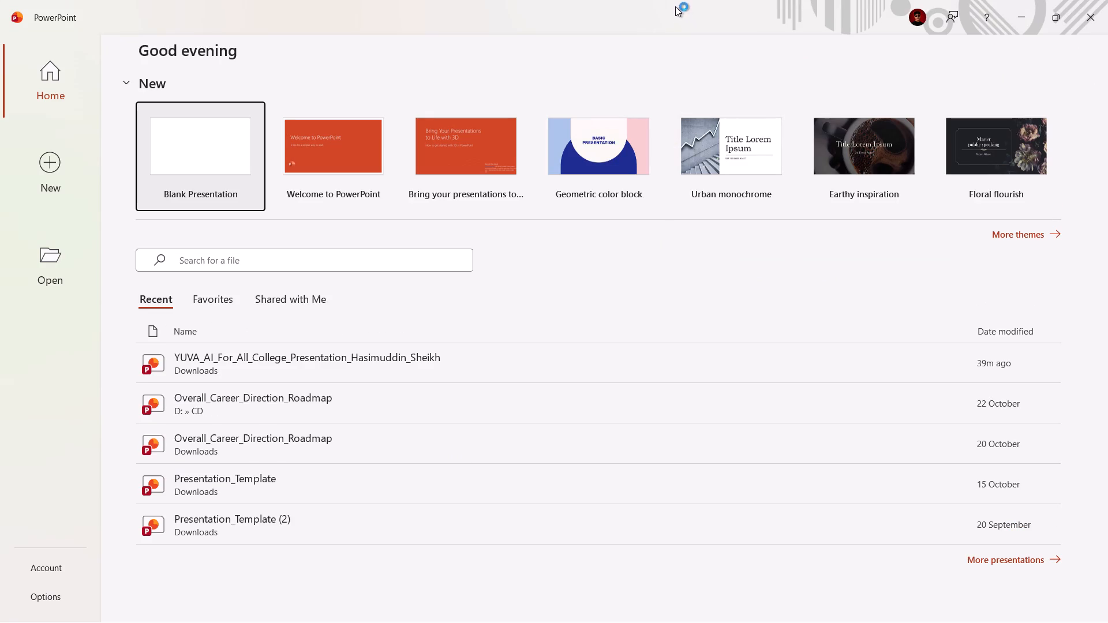
left_click_drag(674, 3, 552, 162)
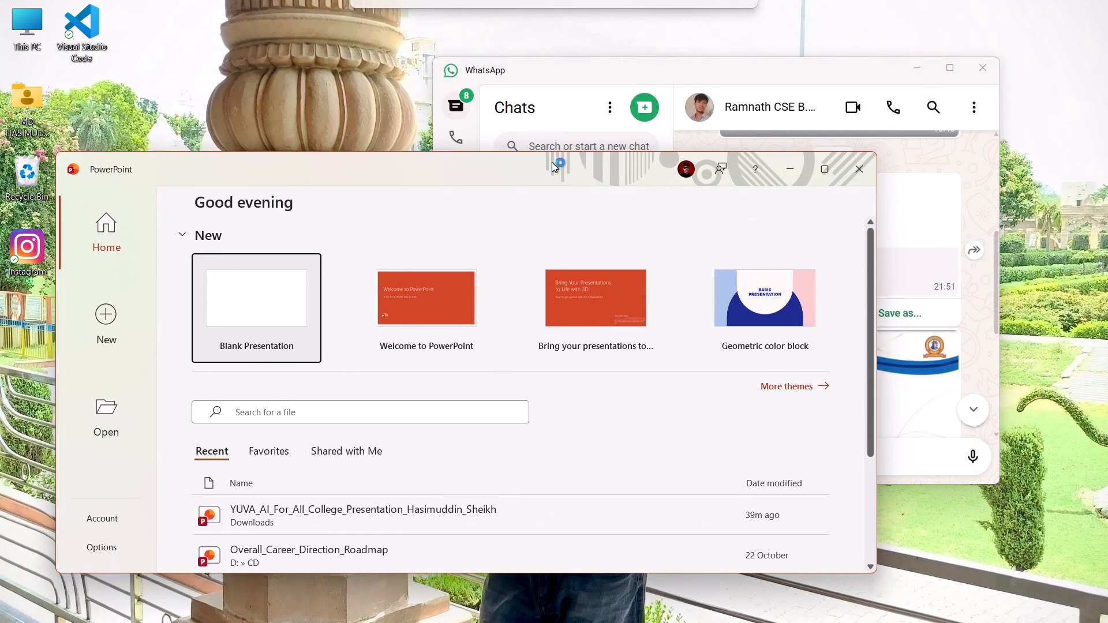
left_click_drag(552, 162, 527, 140)
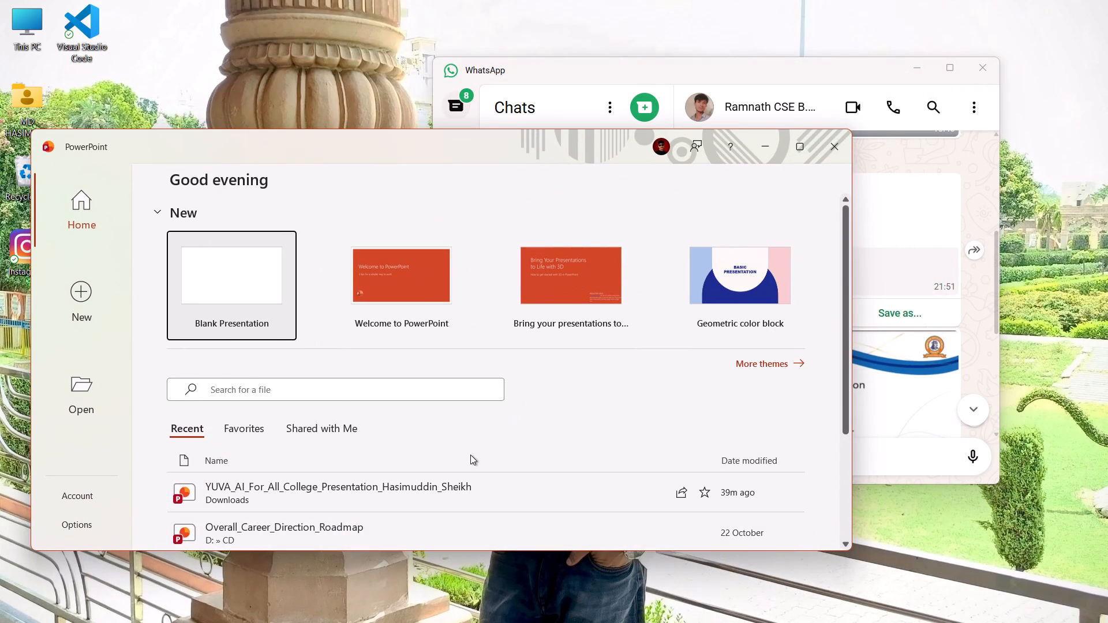
scroll(470, 455, "down", 2)
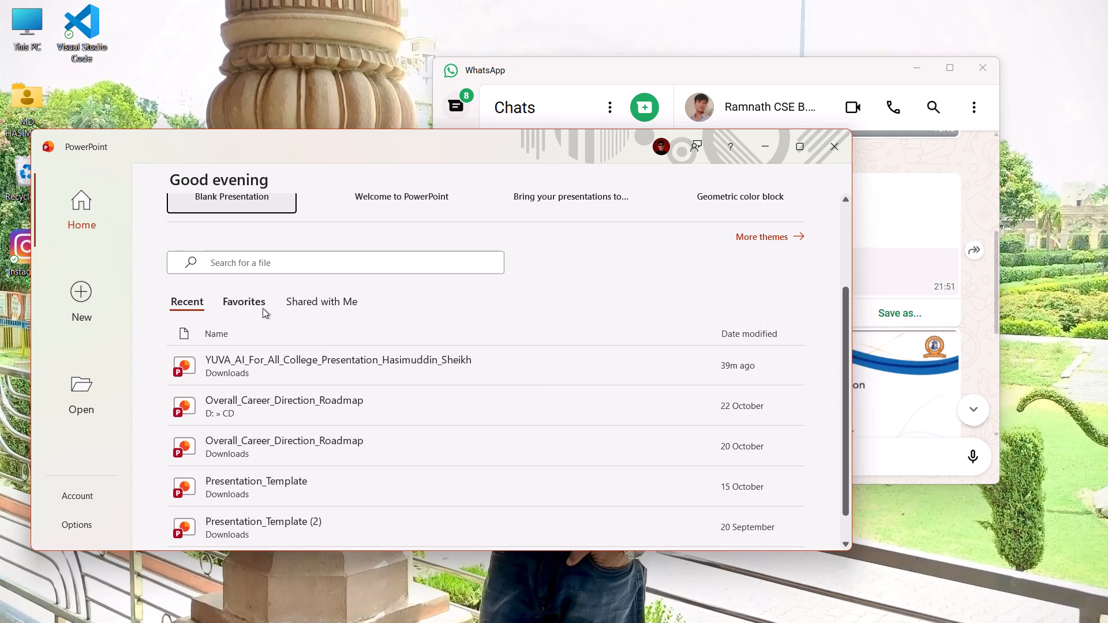
left_click(83, 384)
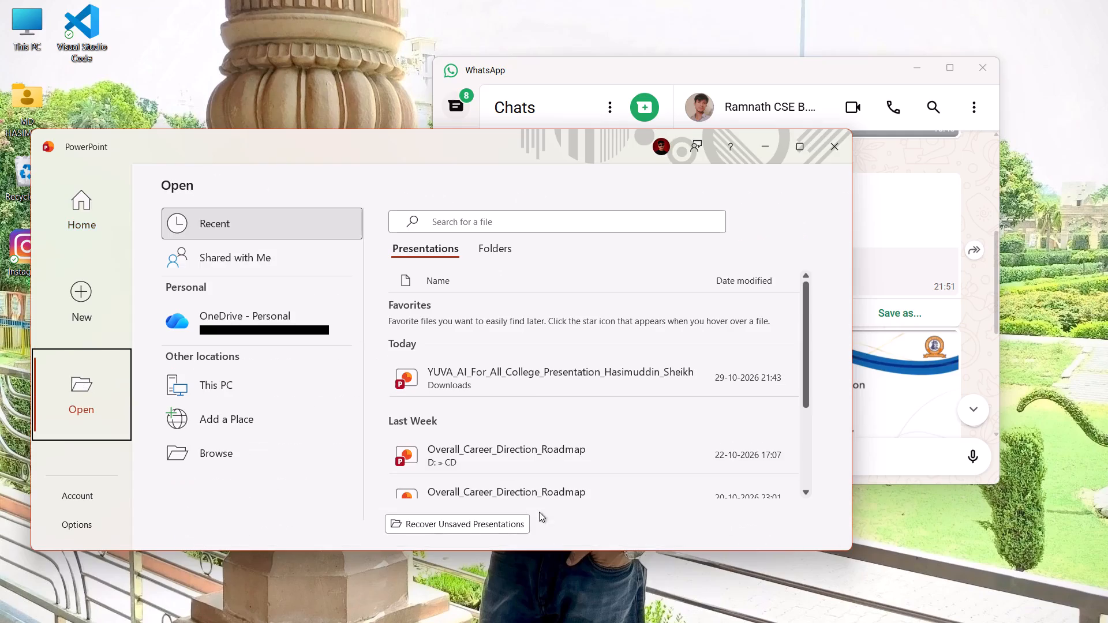
scroll(563, 429, "down", 1)
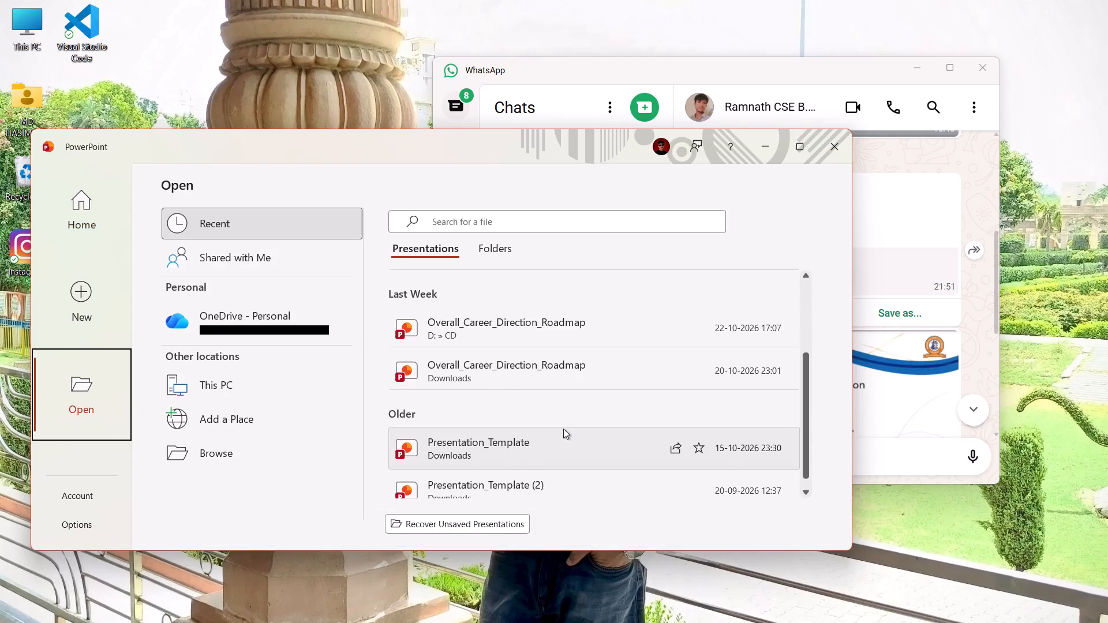
scroll(563, 429, "up", 1)
scroll(563, 429, "down", 1)
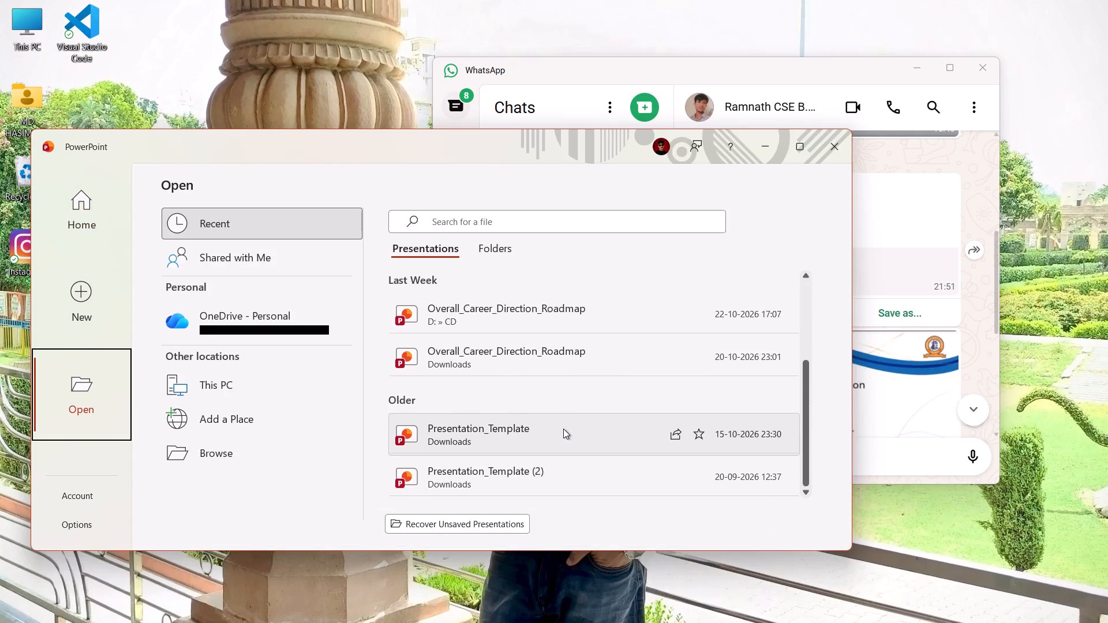
scroll(563, 429, "up", 2)
left_click(829, 147)
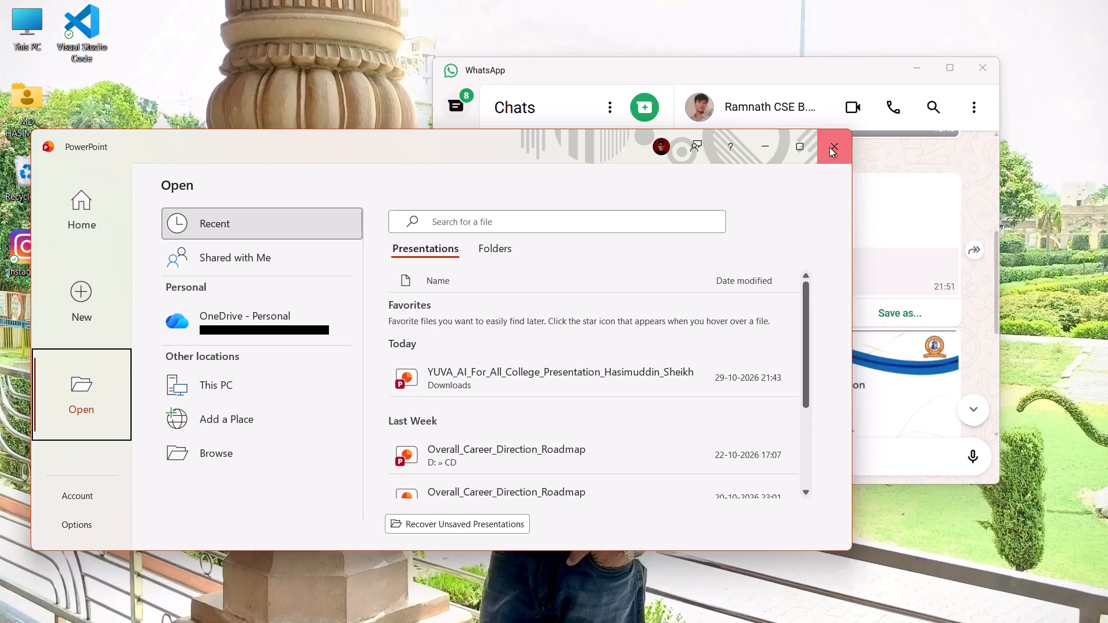
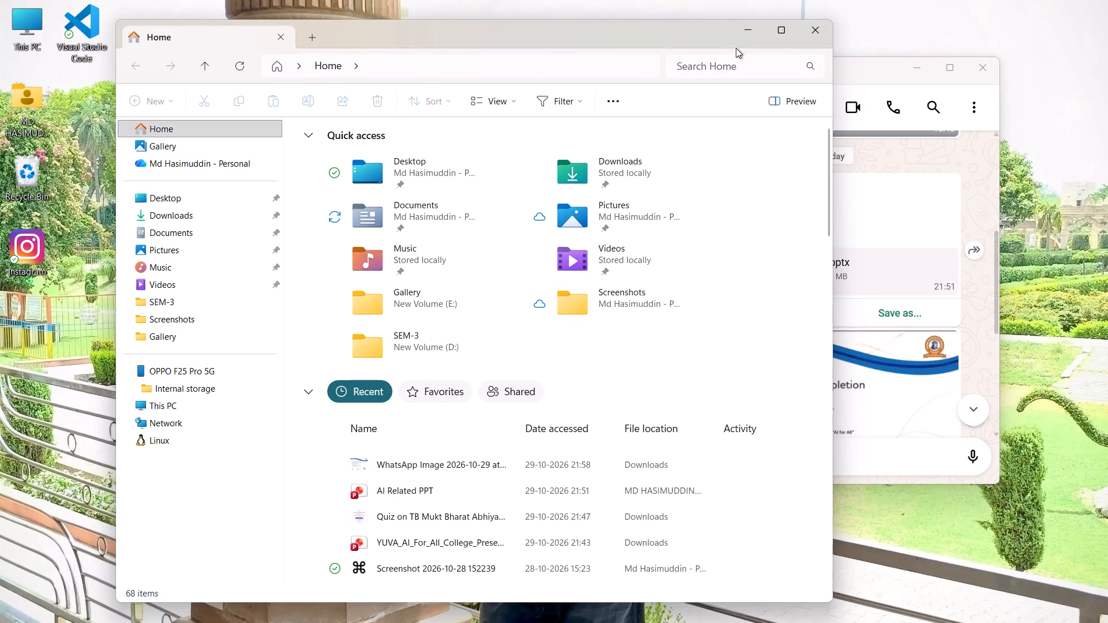
Search the Home location in File Explorer for "AI rela" and open the AI Related PPT presentation.
left_click(736, 65)
type("AI")
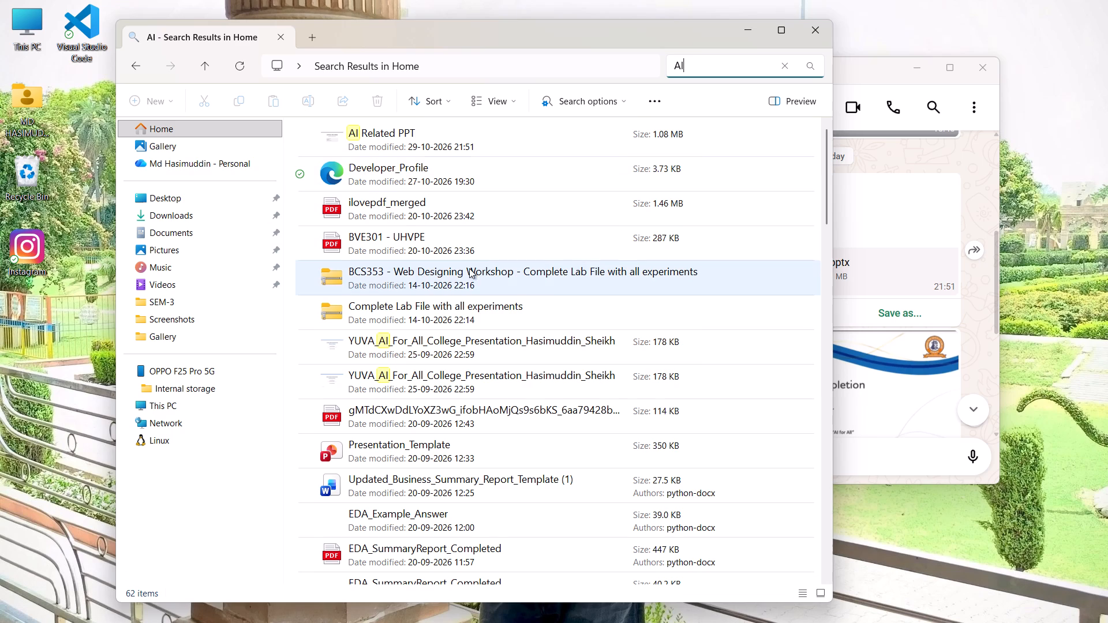
key("space")
type("rela")
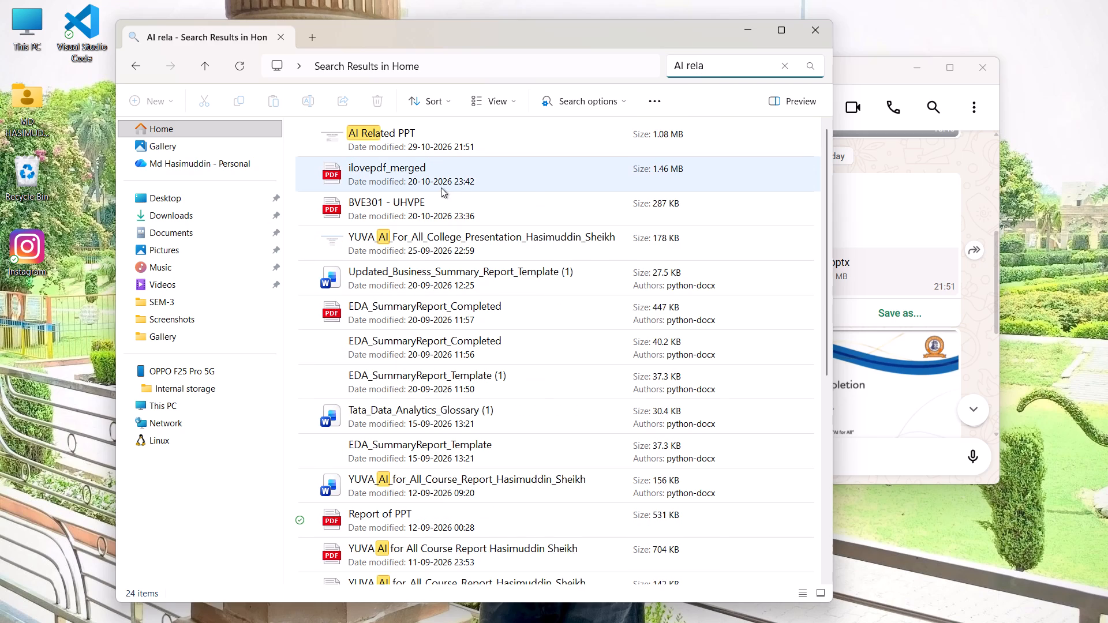
double_click(432, 143)
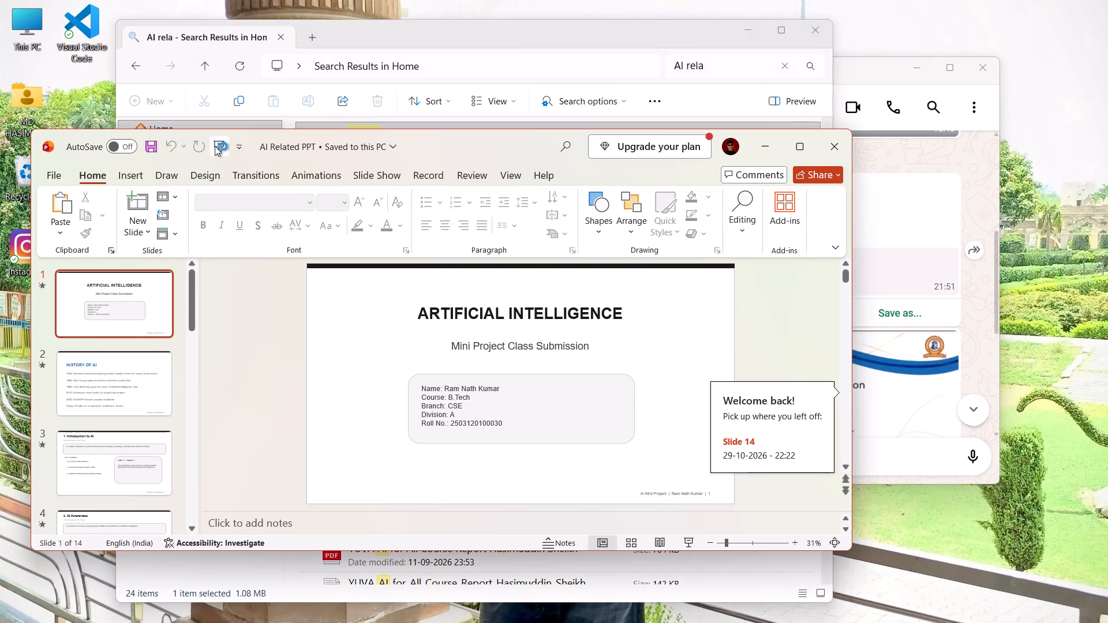
Start the slide show from the first slide and exit it at the title slide.
left_click(215, 146)
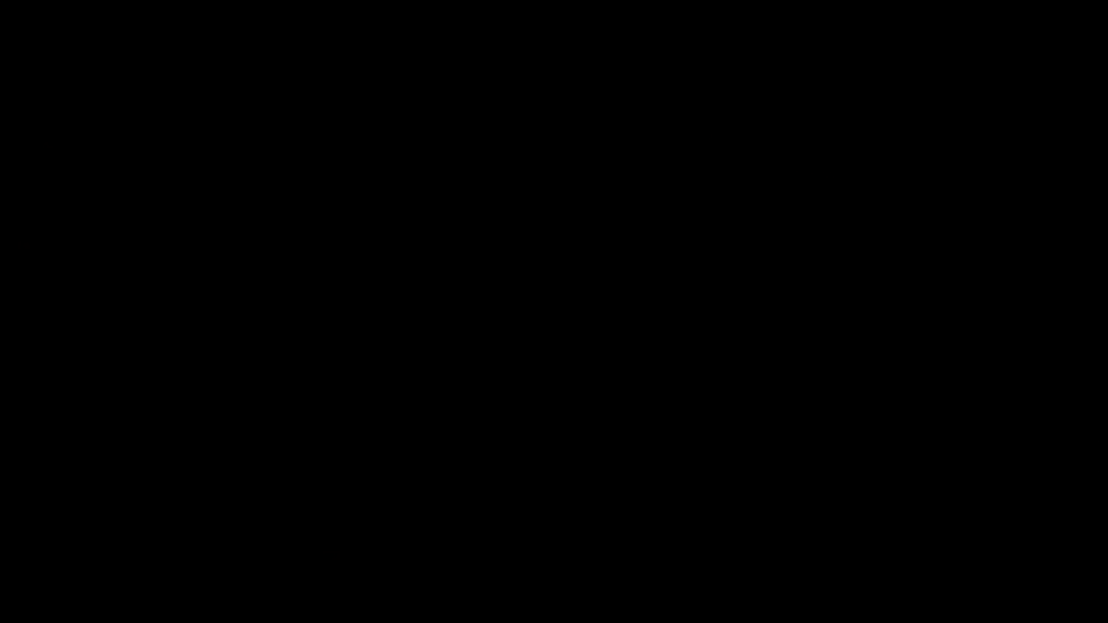
key("Right")
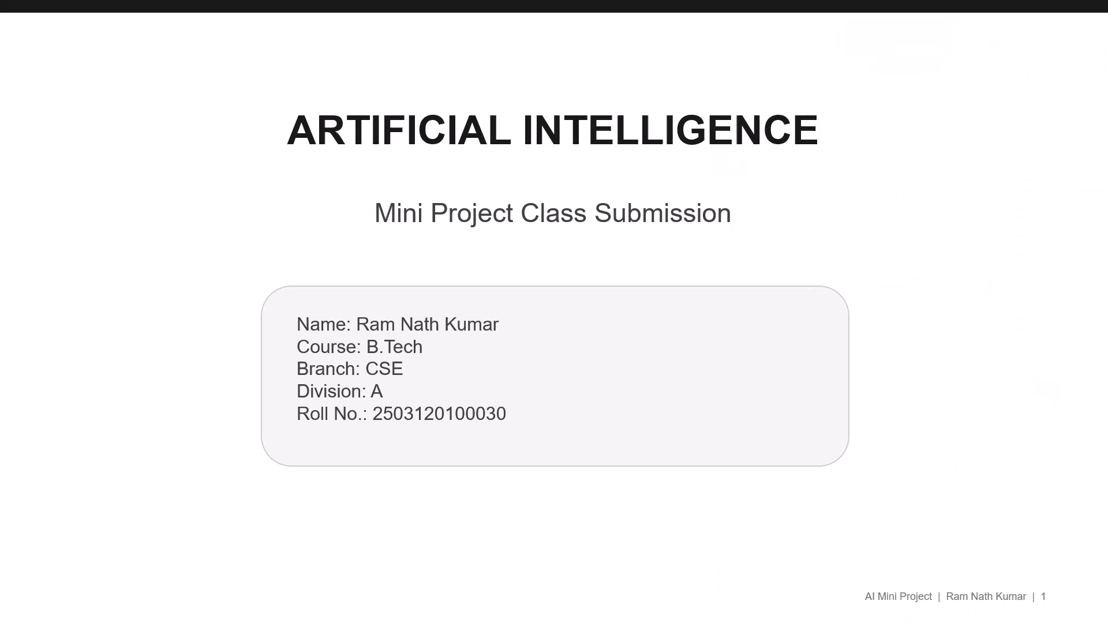
key("Escape")
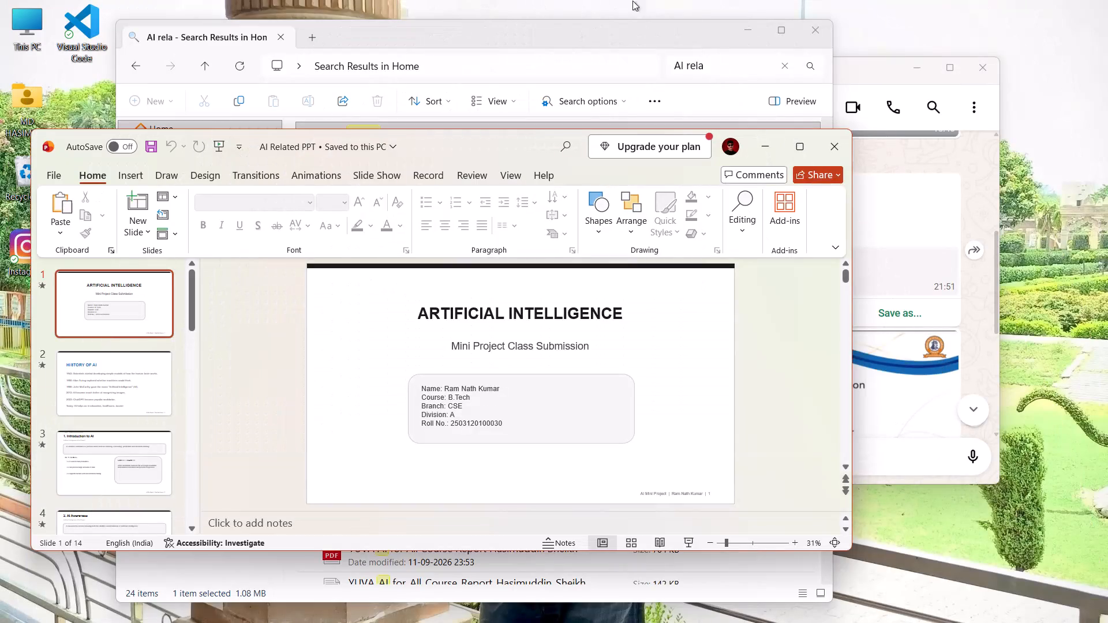
Close the AI Related PPT presentation, reopen it from the search results and maximize its window.
left_click(843, 144)
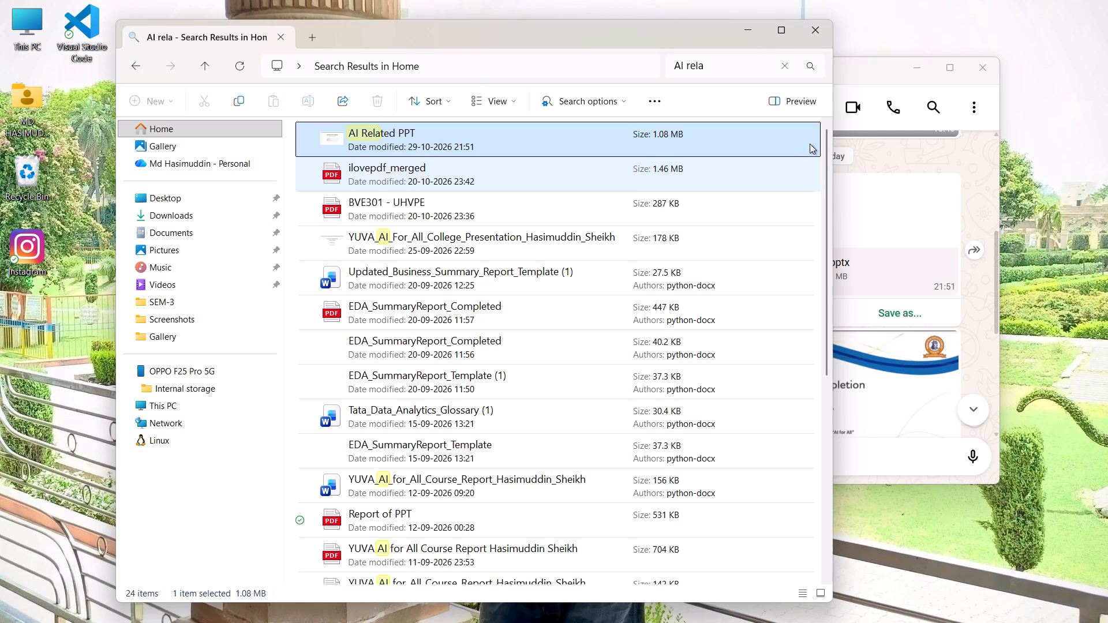
double_click(532, 137)
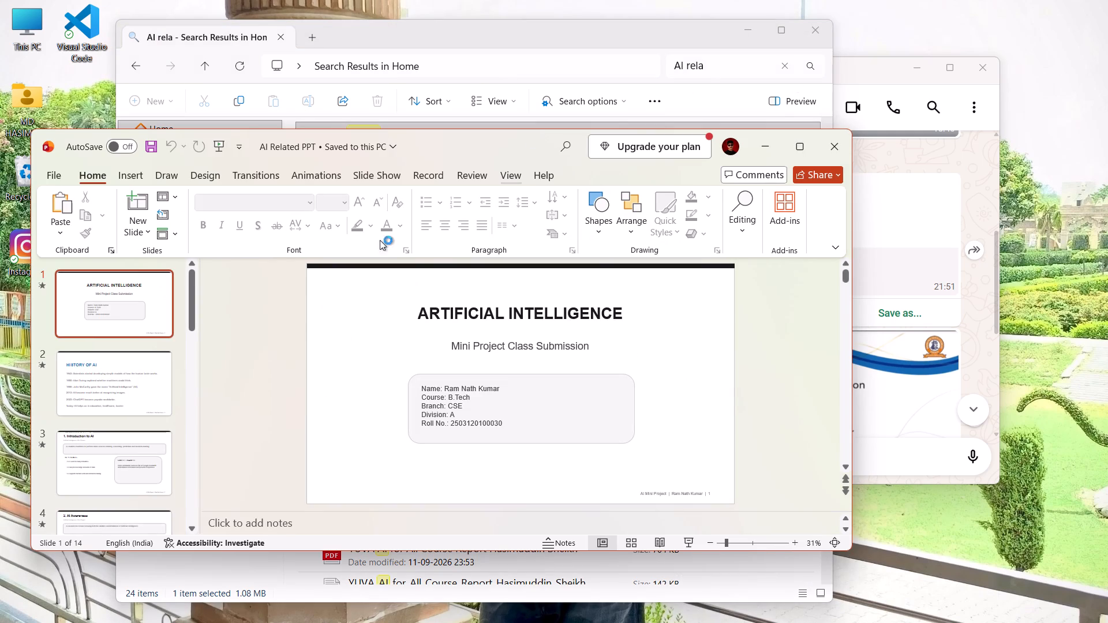
left_click(798, 151)
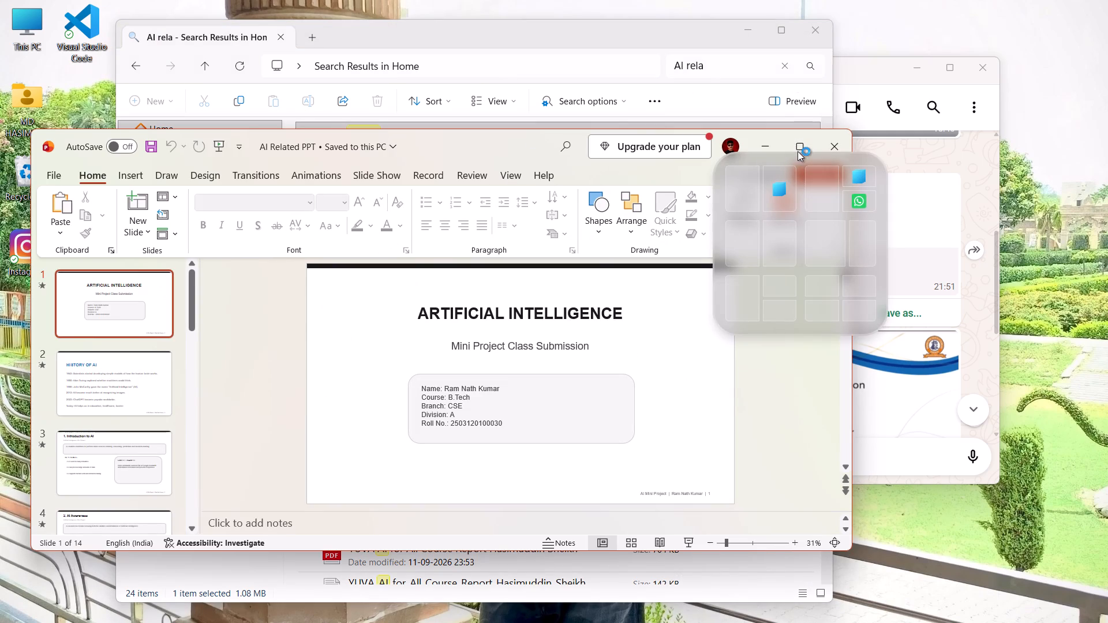
left_click(798, 145)
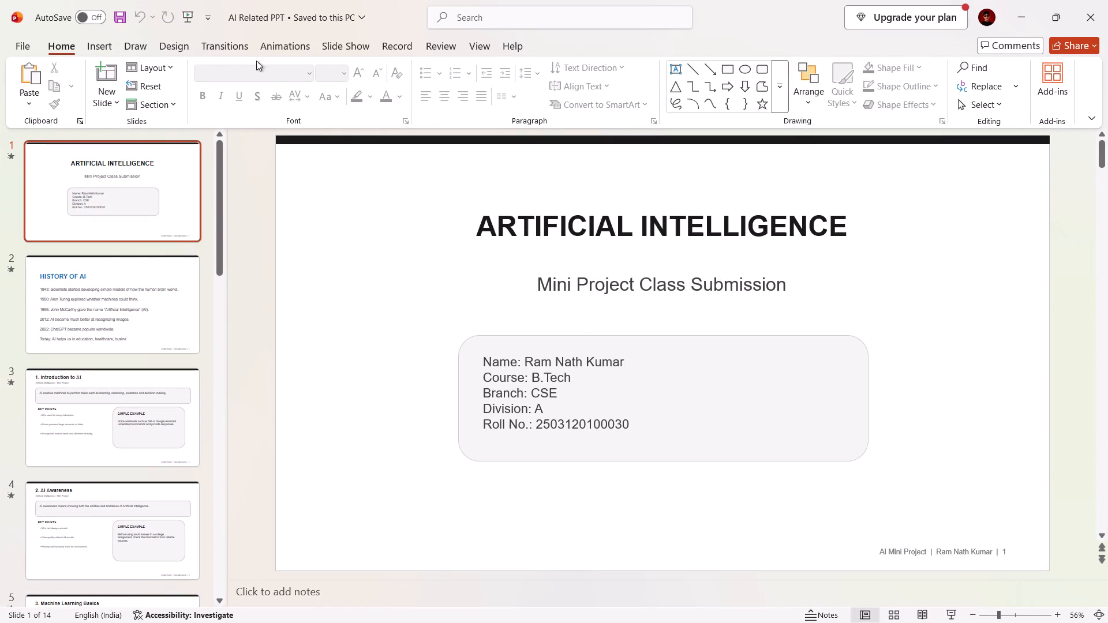
Apply the Archway design theme to the whole presentation.
left_click(178, 45)
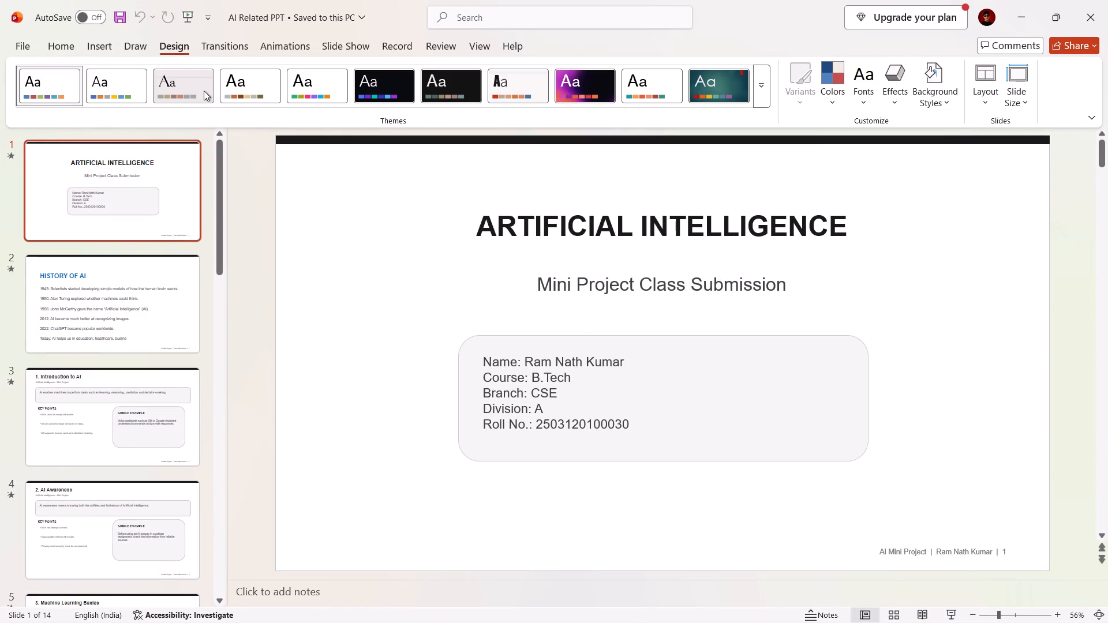
left_click(204, 91)
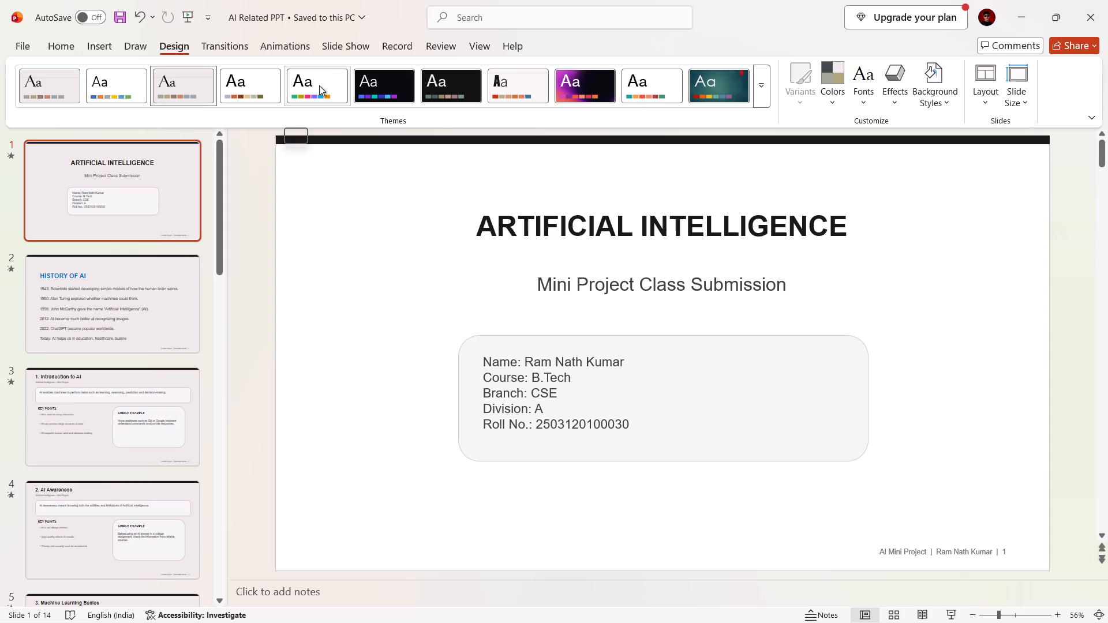
left_click(763, 89)
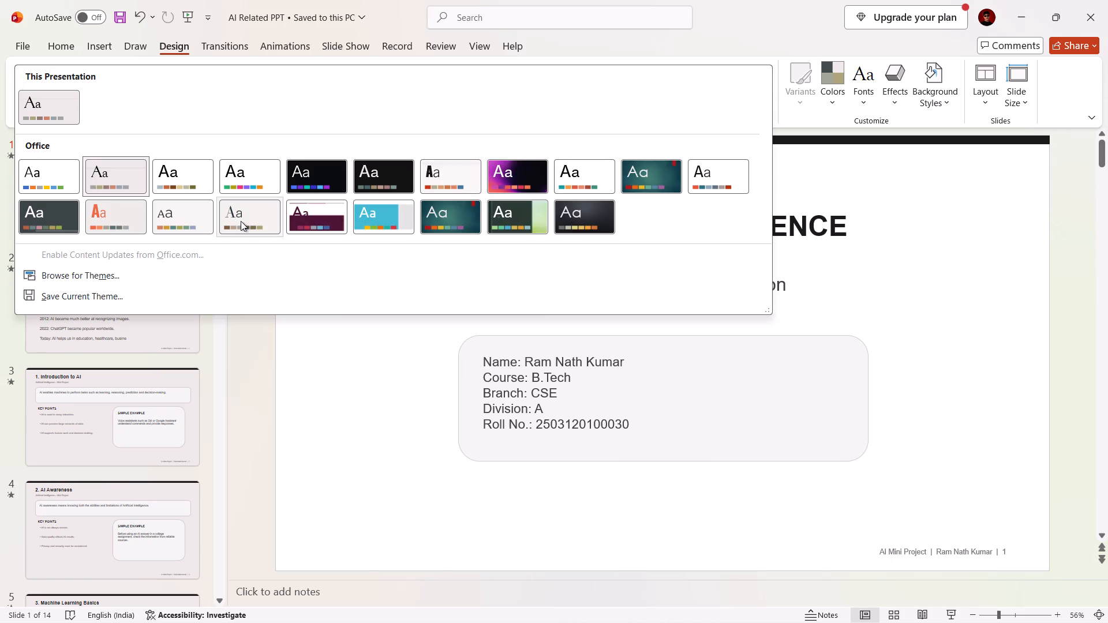
left_click(117, 183)
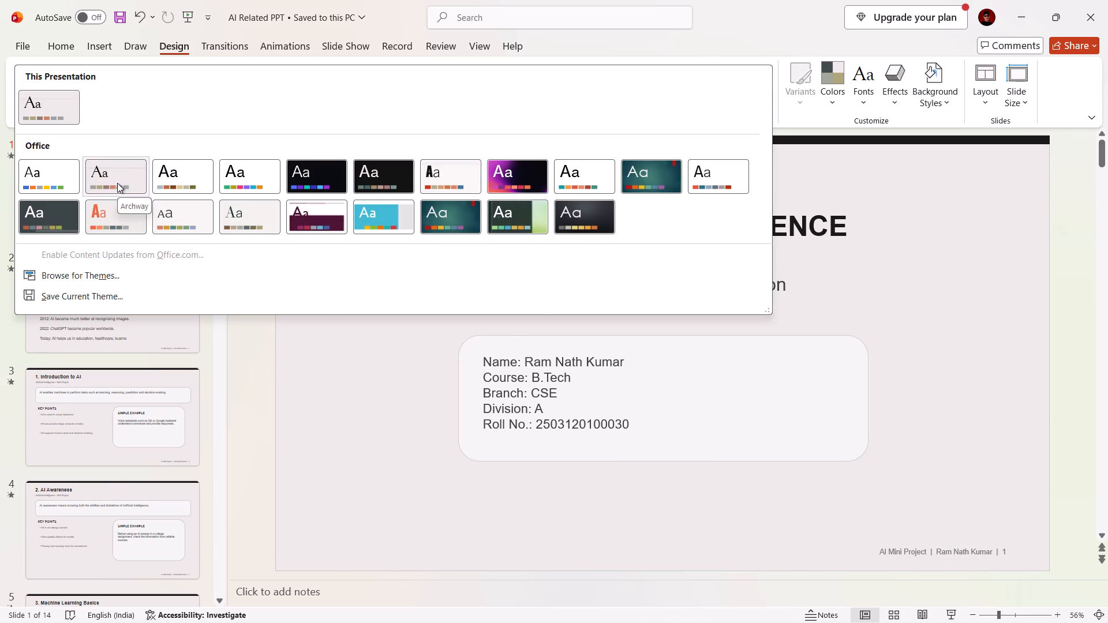
left_click(47, 82)
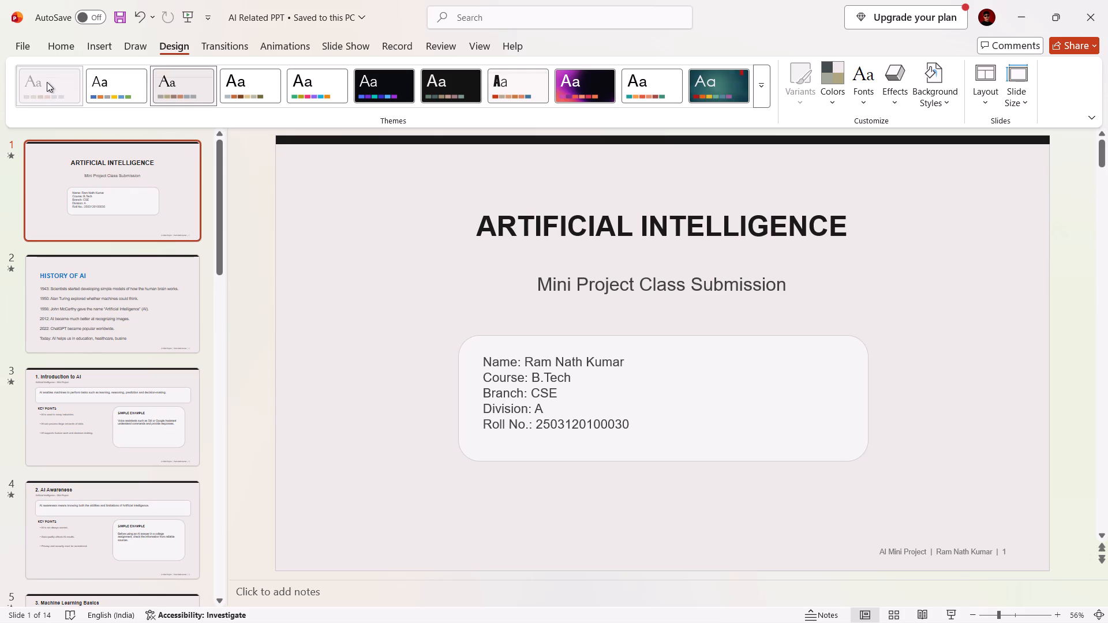
left_click(156, 78)
scroll(493, 340, "down", 8)
scroll(493, 340, "up", 8)
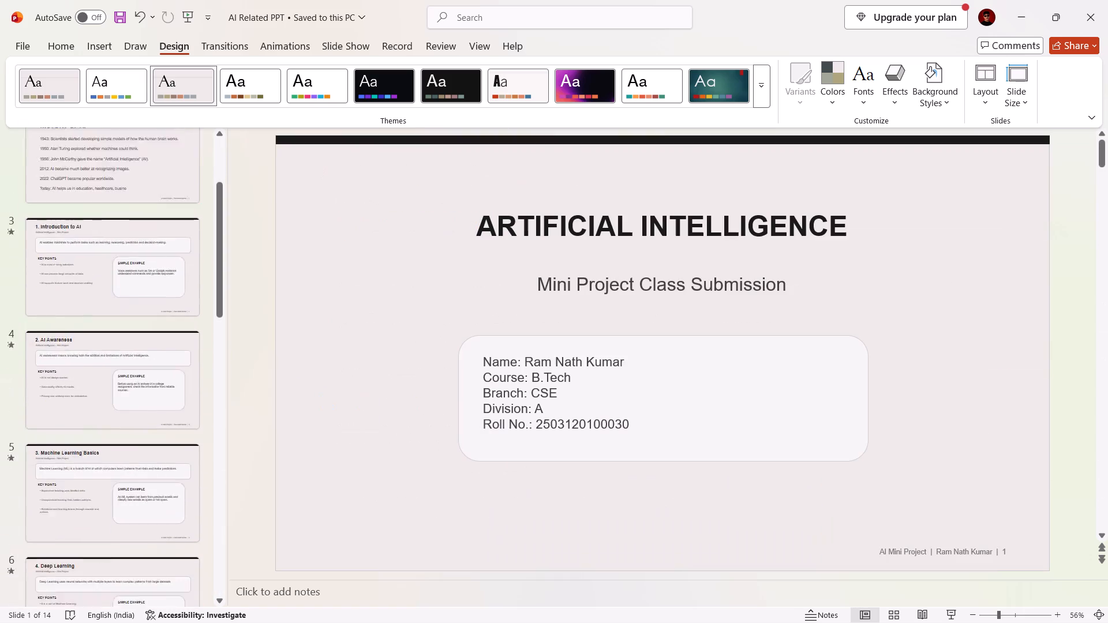
scroll(493, 340, "up", 1)
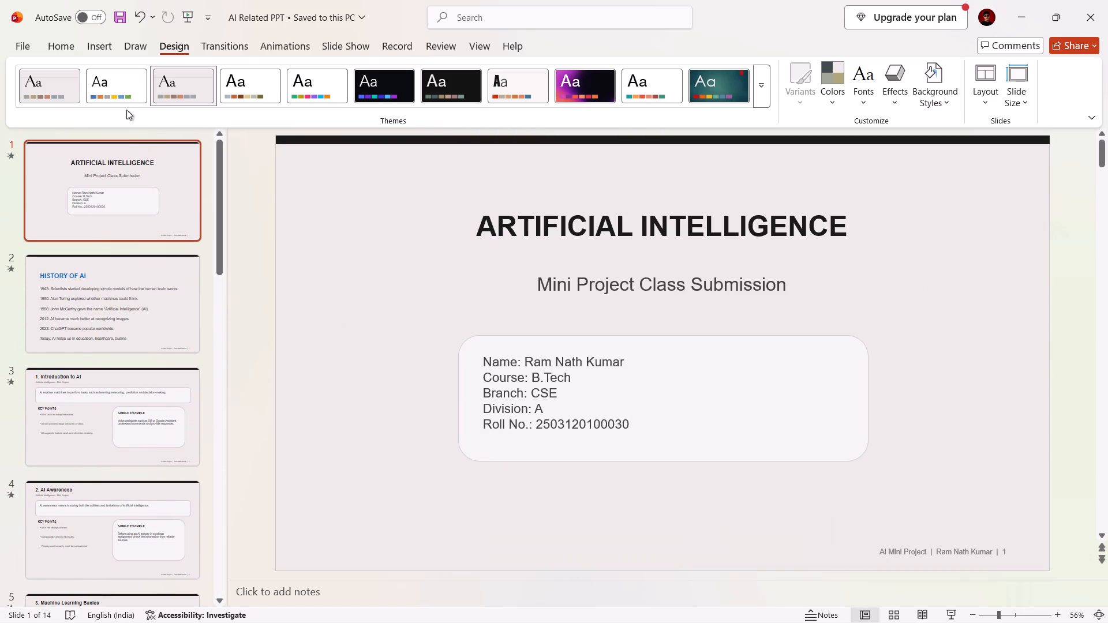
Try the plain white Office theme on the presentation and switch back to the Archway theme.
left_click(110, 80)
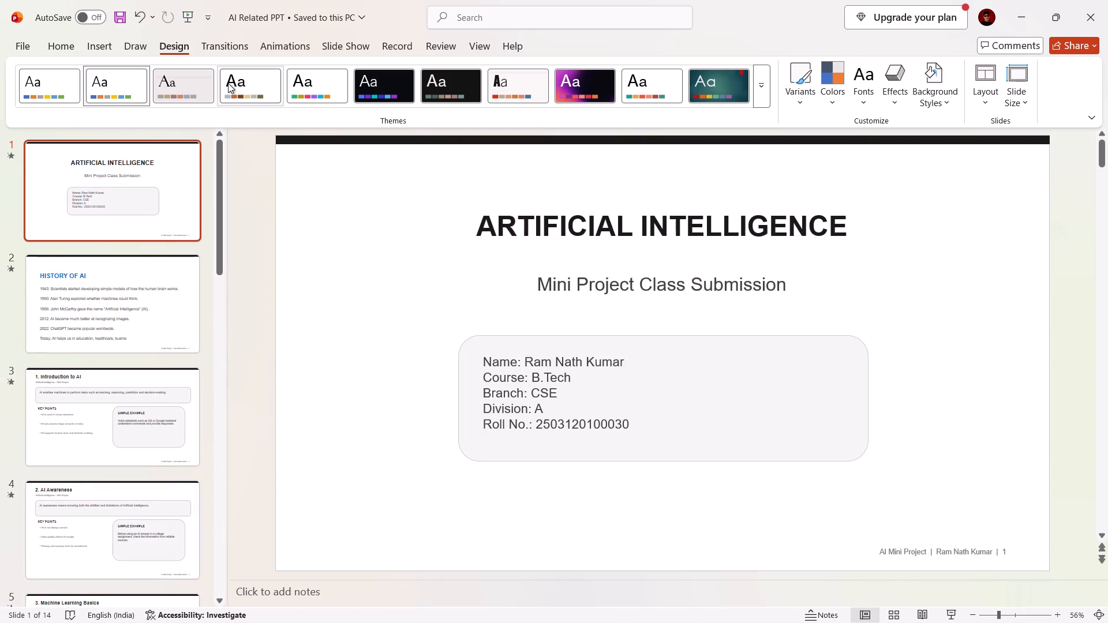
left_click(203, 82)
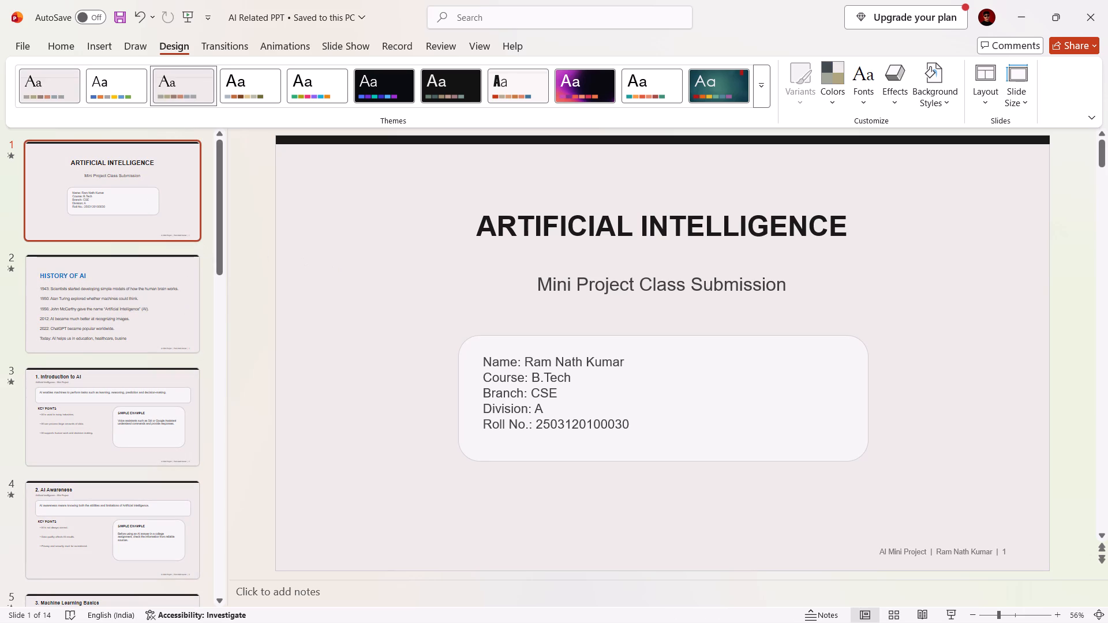
Review the slides in the Archway theme, including Certificate of Completion, Thank You and Prompt Engineering Basics.
scroll(368, 320, "down", 2)
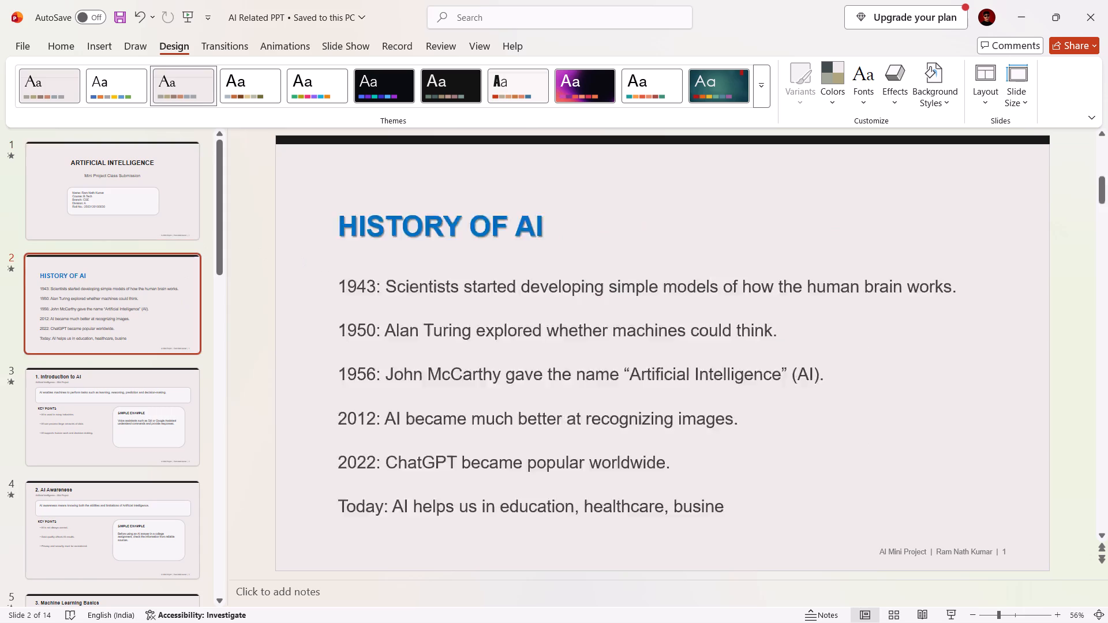
scroll(368, 320, "down", 6)
scroll(368, 320, "up", 1)
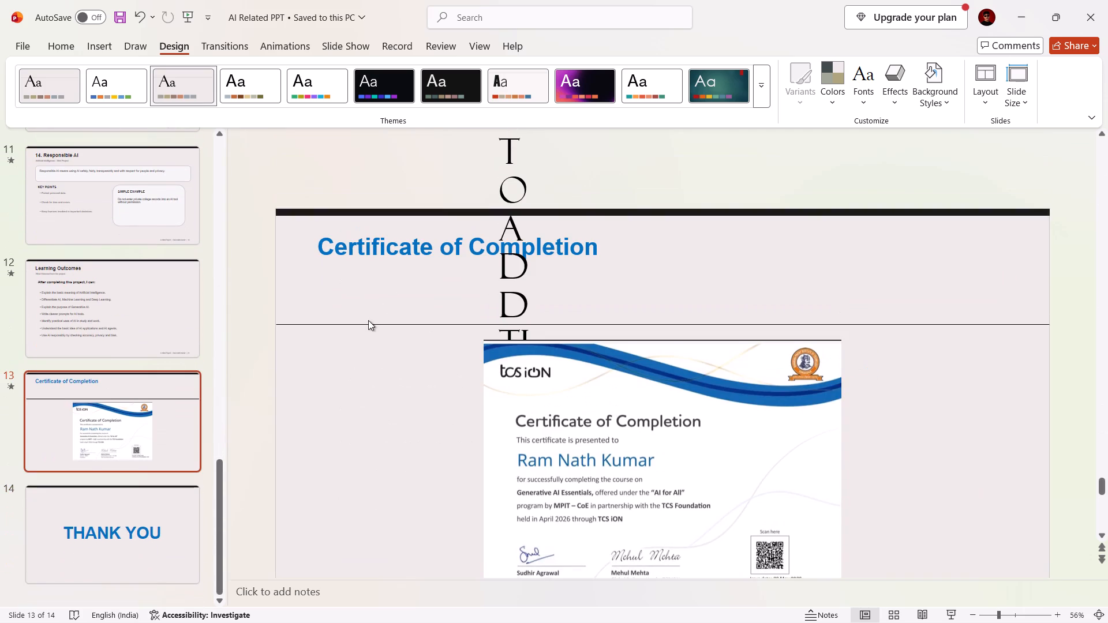
scroll(368, 320, "up", 1)
scroll(417, 418, "up", 2)
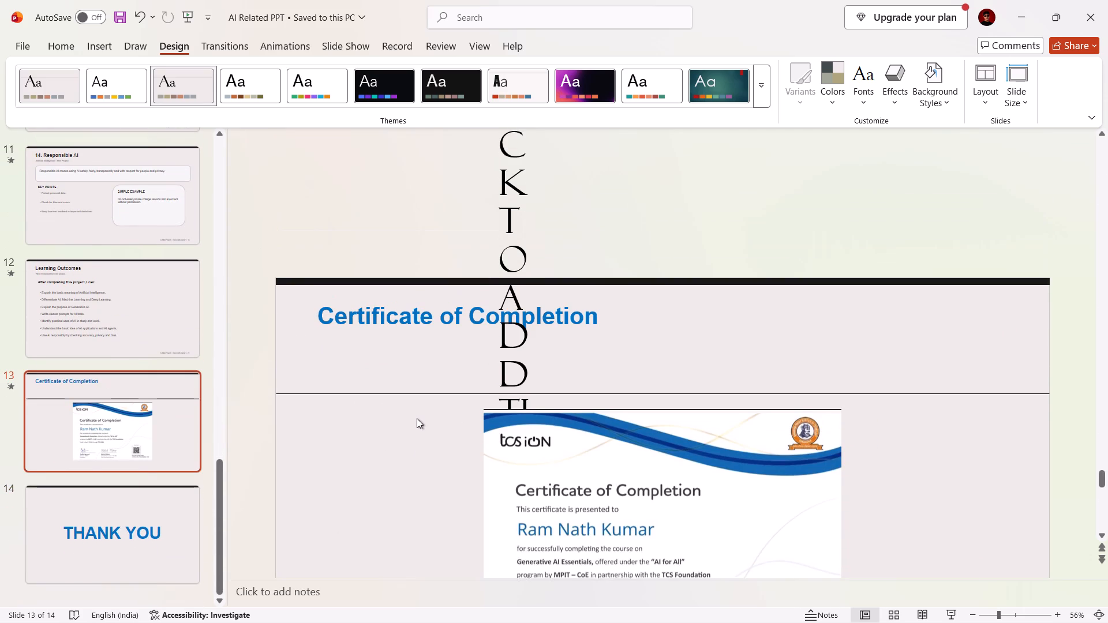
scroll(417, 418, "up", 3)
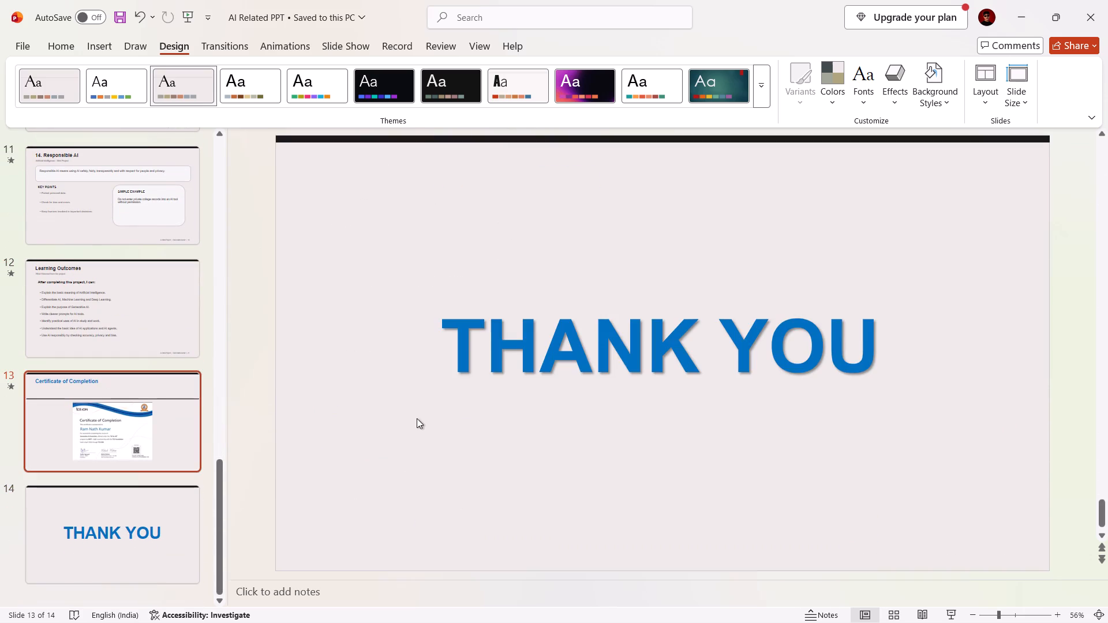
scroll(474, 366, "up", 1)
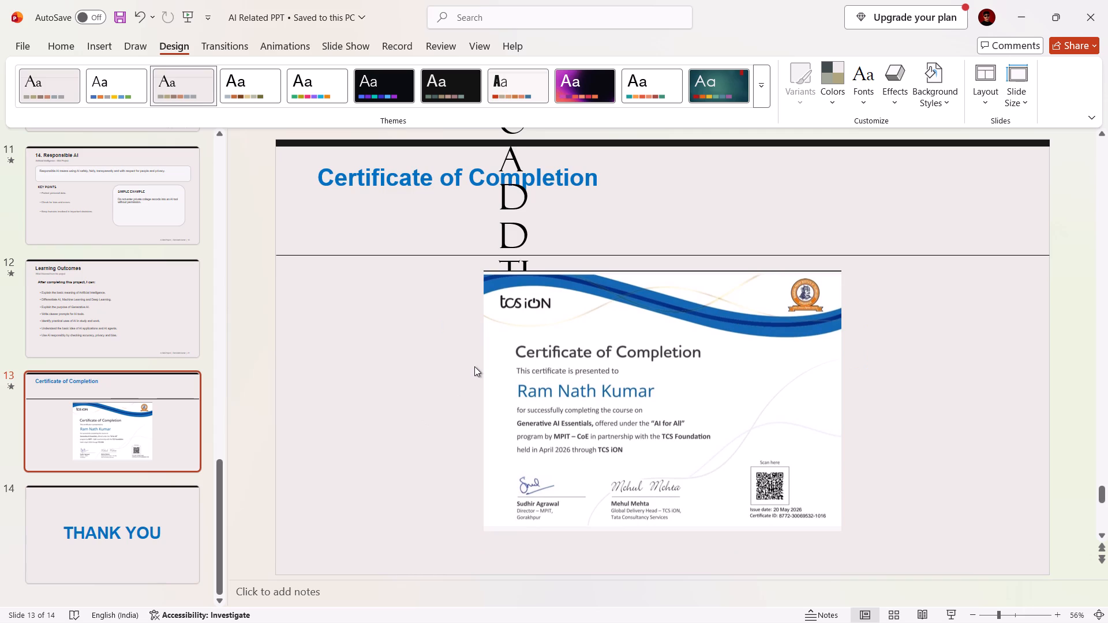
scroll(474, 366, "up", 1)
left_click_drag(1101, 494, 1091, 464)
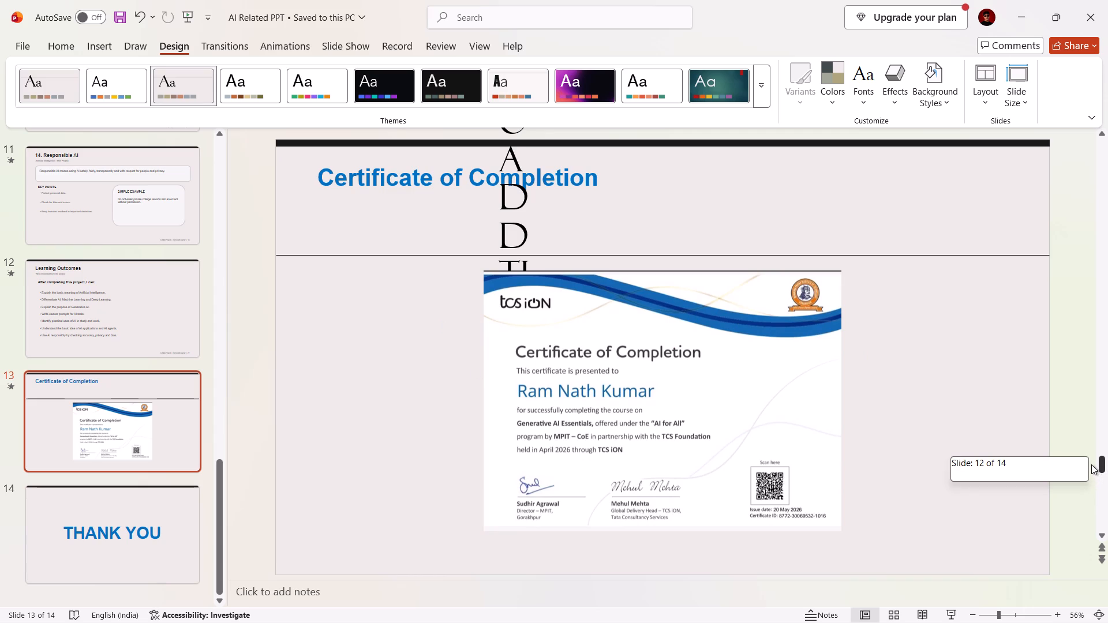
left_click_drag(1091, 464, 1096, 416)
left_click_drag(1096, 416, 1088, 352)
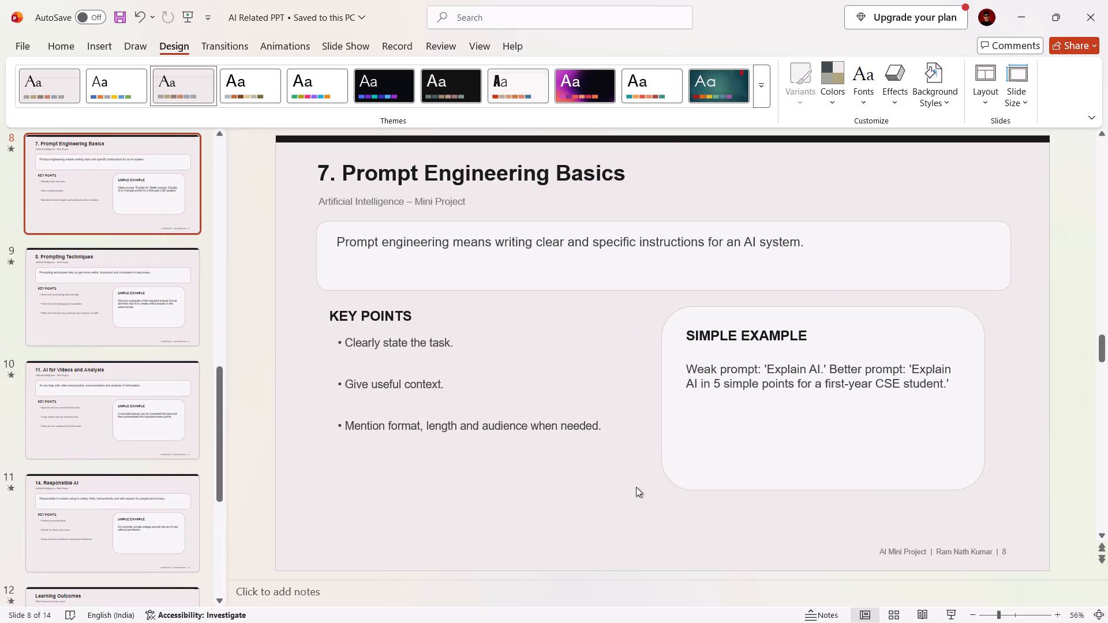
Return to slide 13, Certificate of Completion, and examine how the empty title placeholder is laid out around the certificate.
left_click_drag(220, 424, 229, 488)
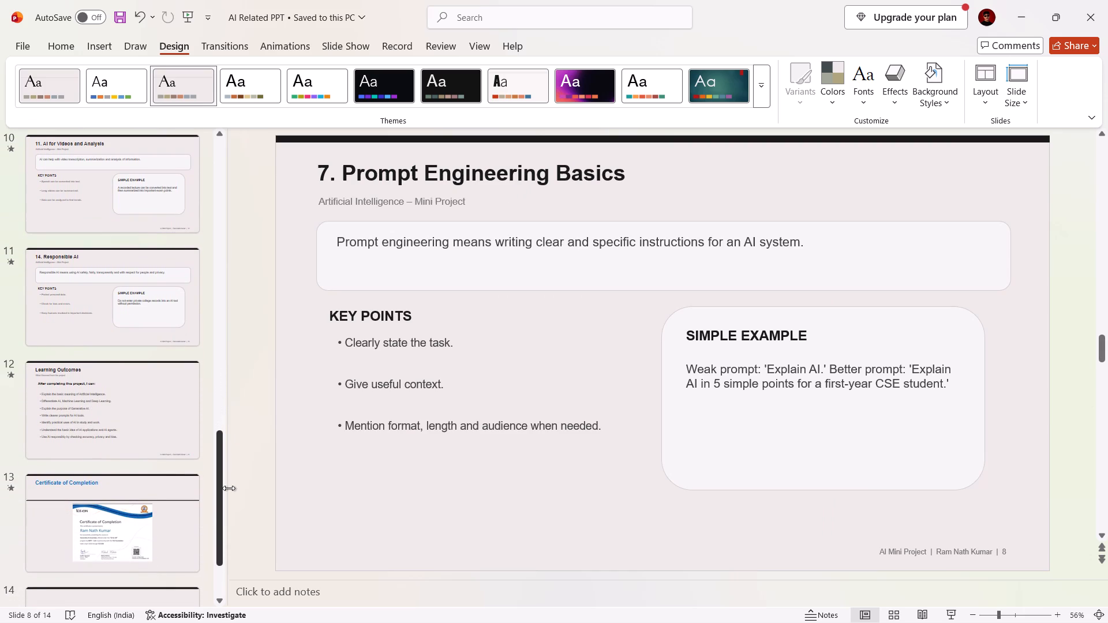
scroll(501, 410, "down", 2)
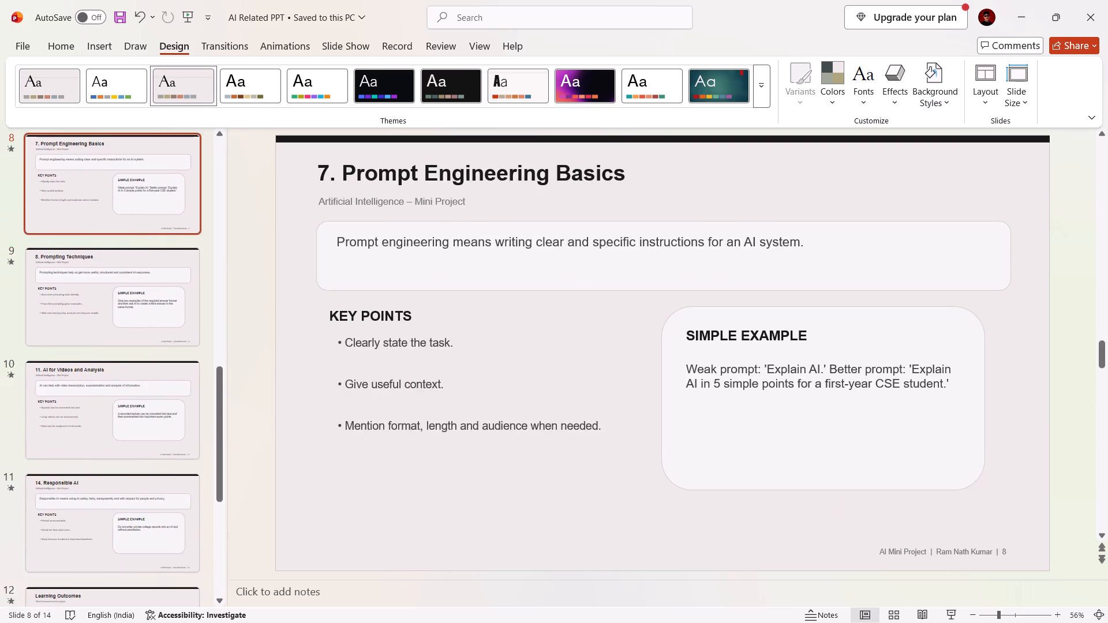
scroll(501, 410, "down", 1)
scroll(501, 410, "up", 1)
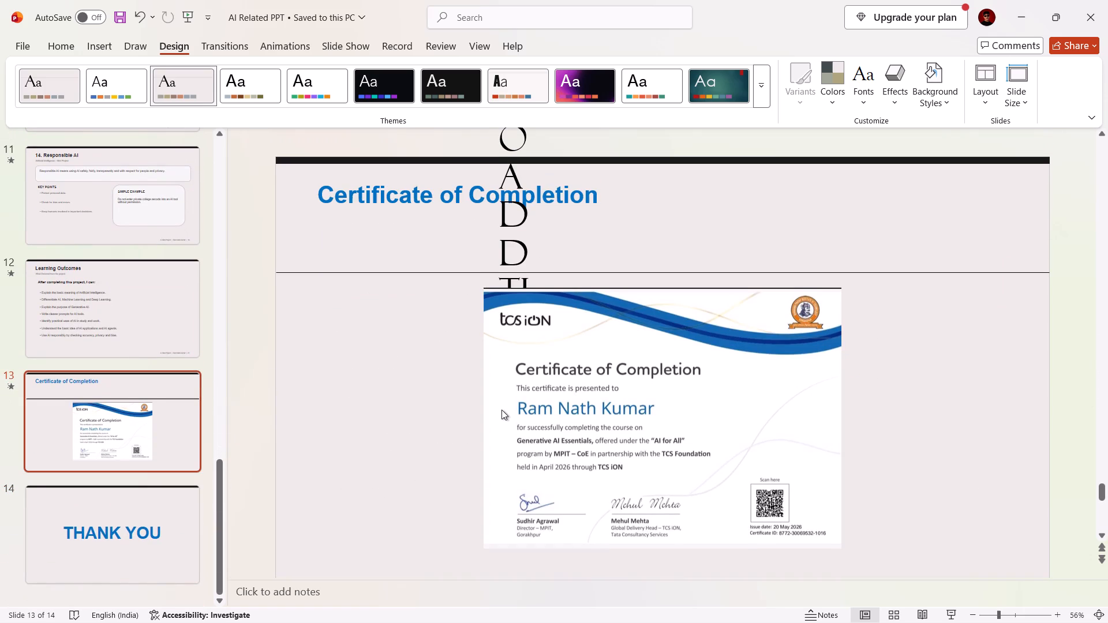
scroll(501, 410, "up", 3)
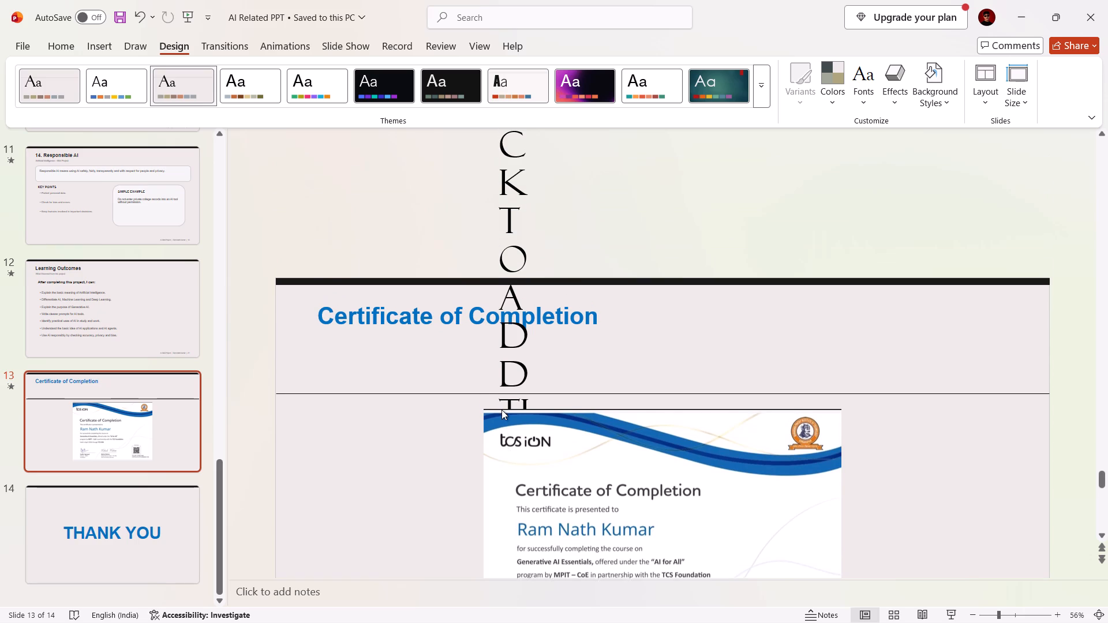
scroll(501, 410, "up", 2)
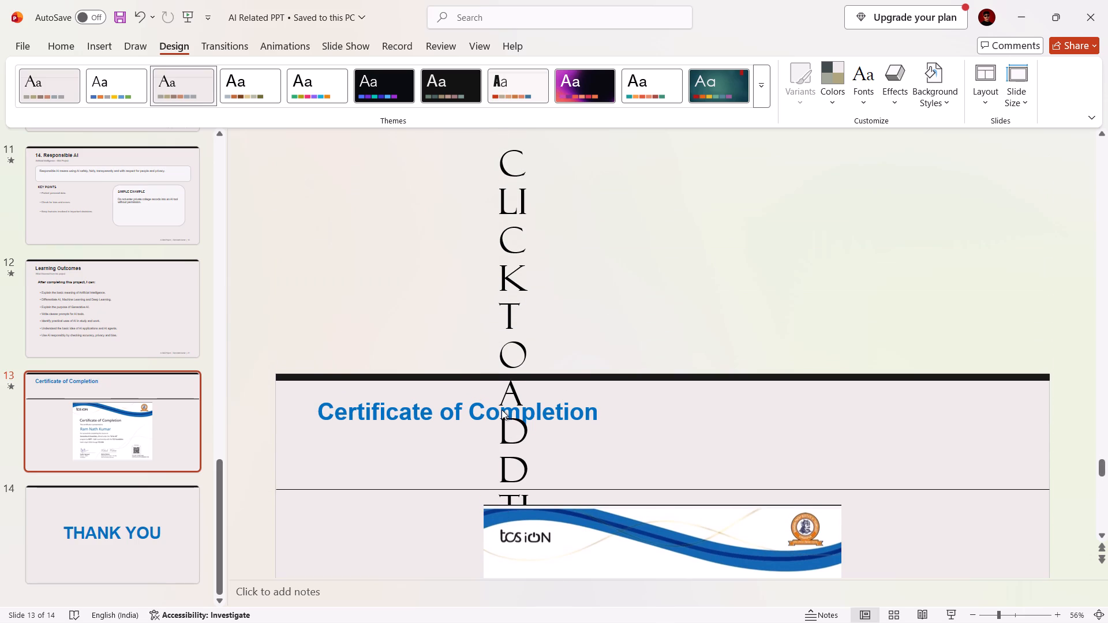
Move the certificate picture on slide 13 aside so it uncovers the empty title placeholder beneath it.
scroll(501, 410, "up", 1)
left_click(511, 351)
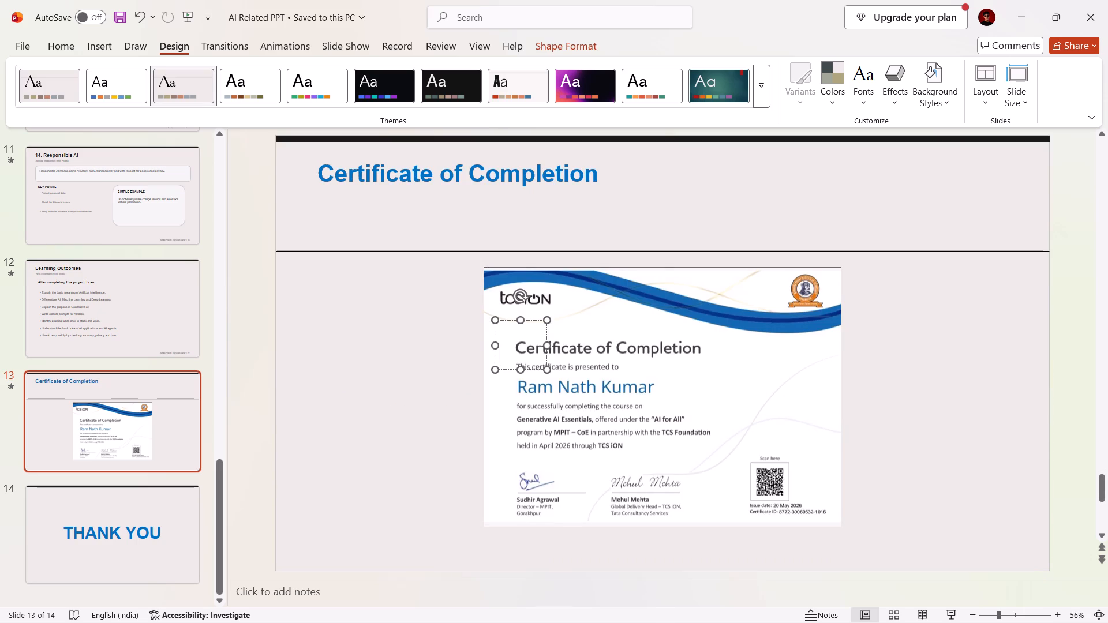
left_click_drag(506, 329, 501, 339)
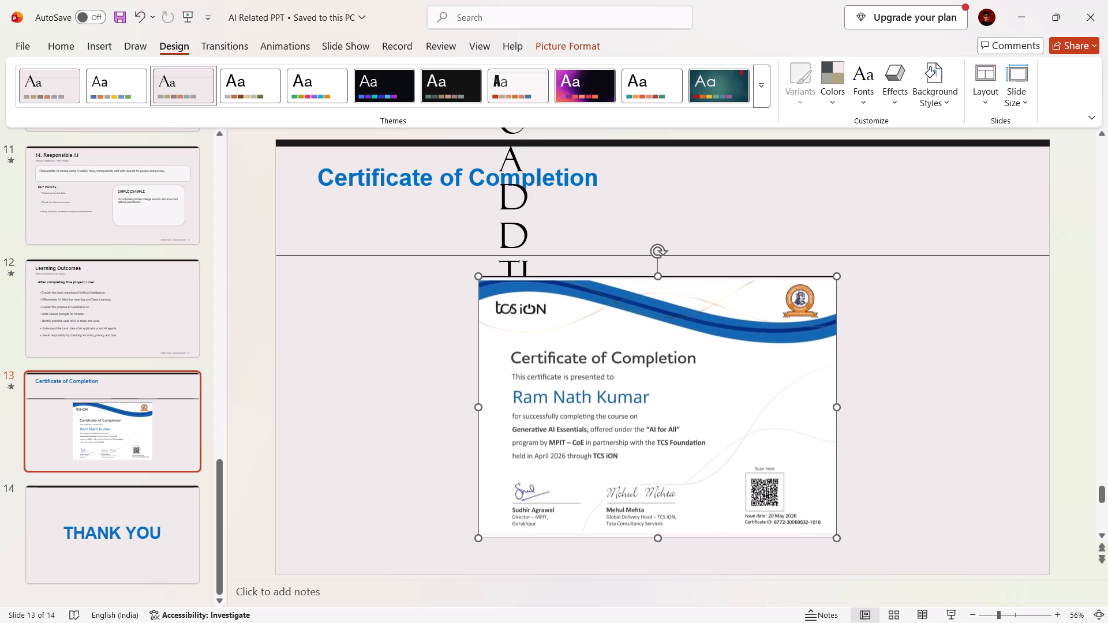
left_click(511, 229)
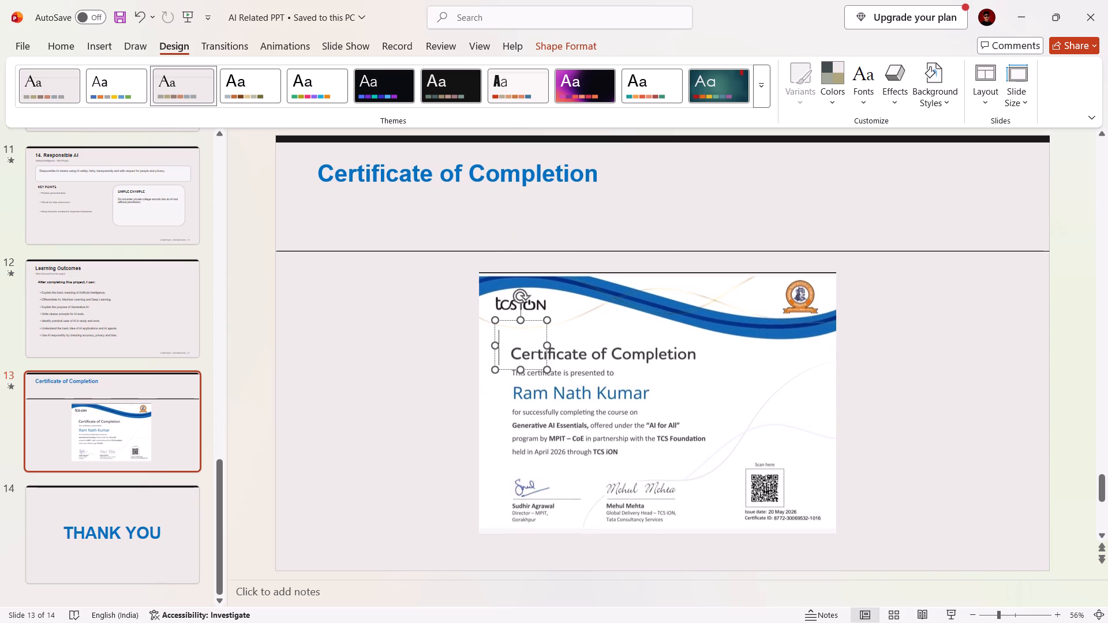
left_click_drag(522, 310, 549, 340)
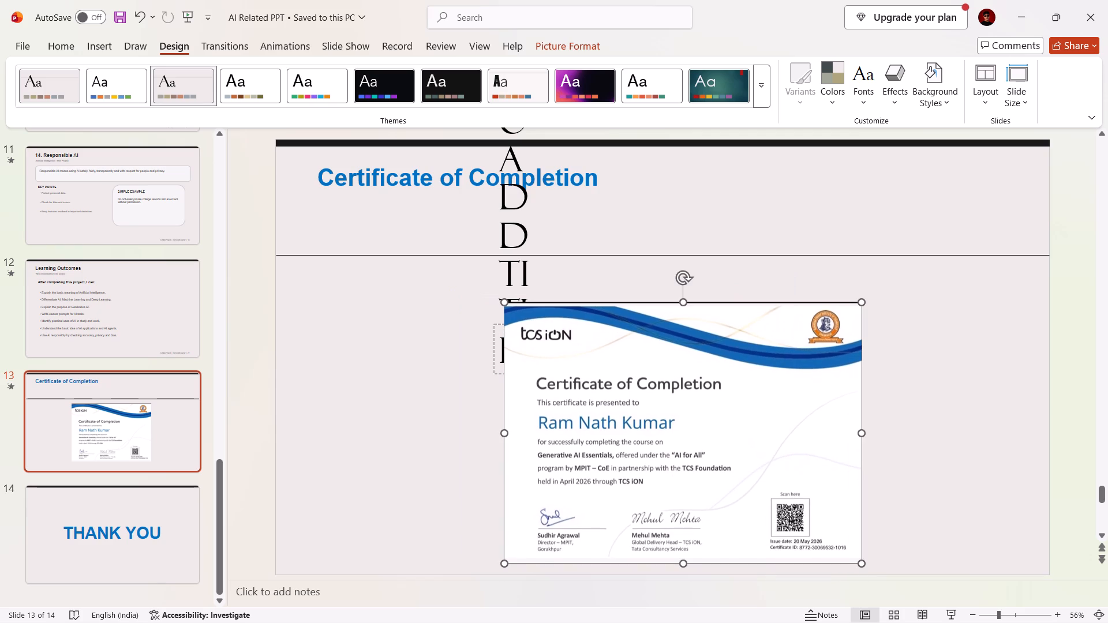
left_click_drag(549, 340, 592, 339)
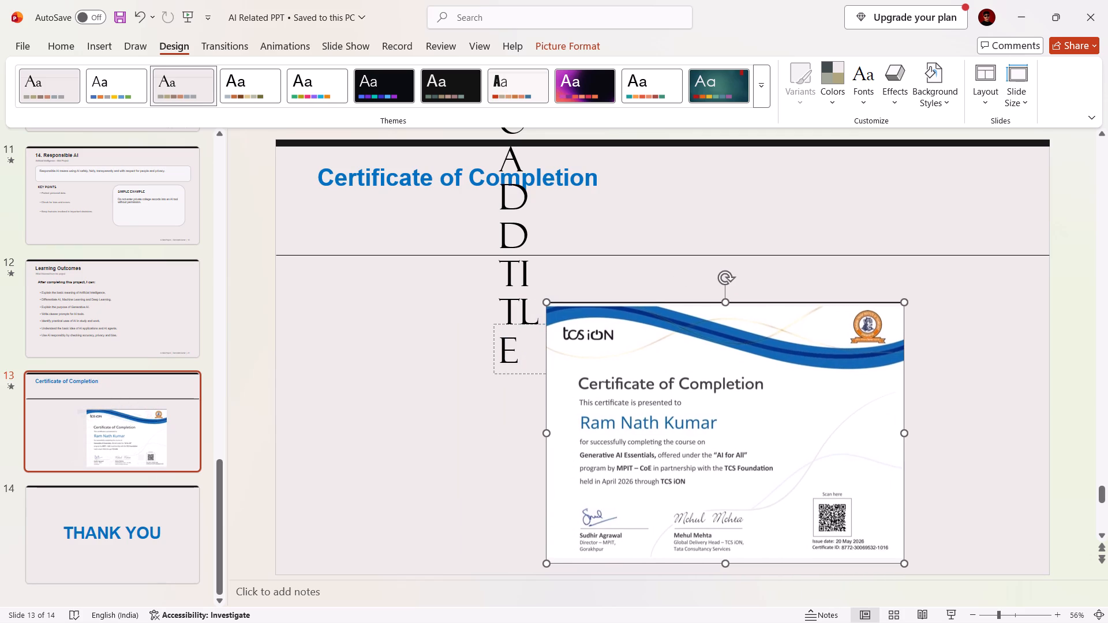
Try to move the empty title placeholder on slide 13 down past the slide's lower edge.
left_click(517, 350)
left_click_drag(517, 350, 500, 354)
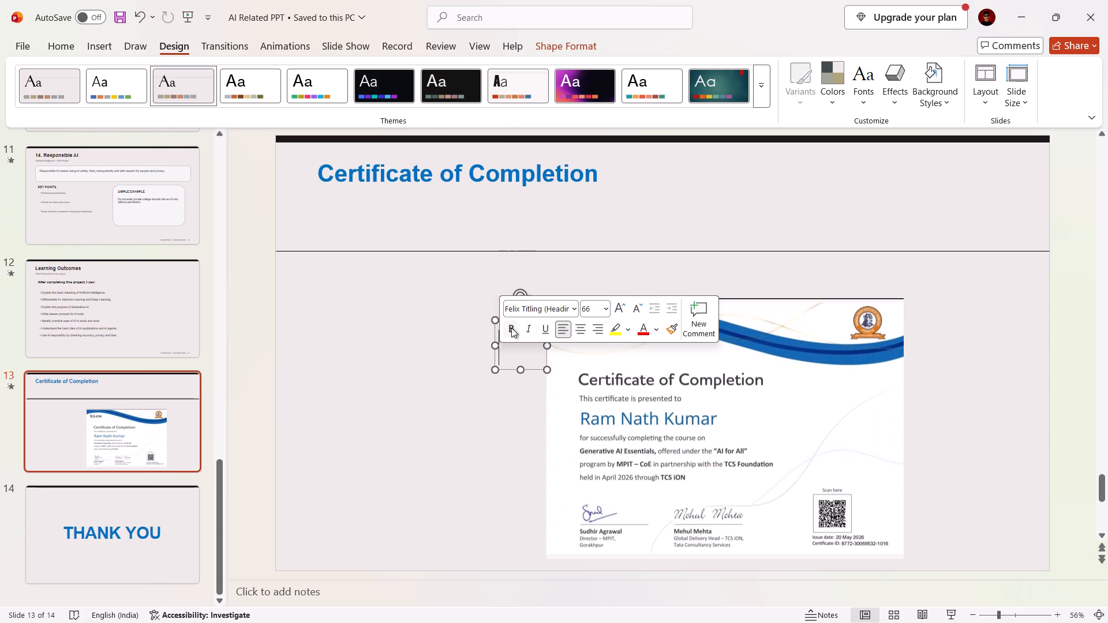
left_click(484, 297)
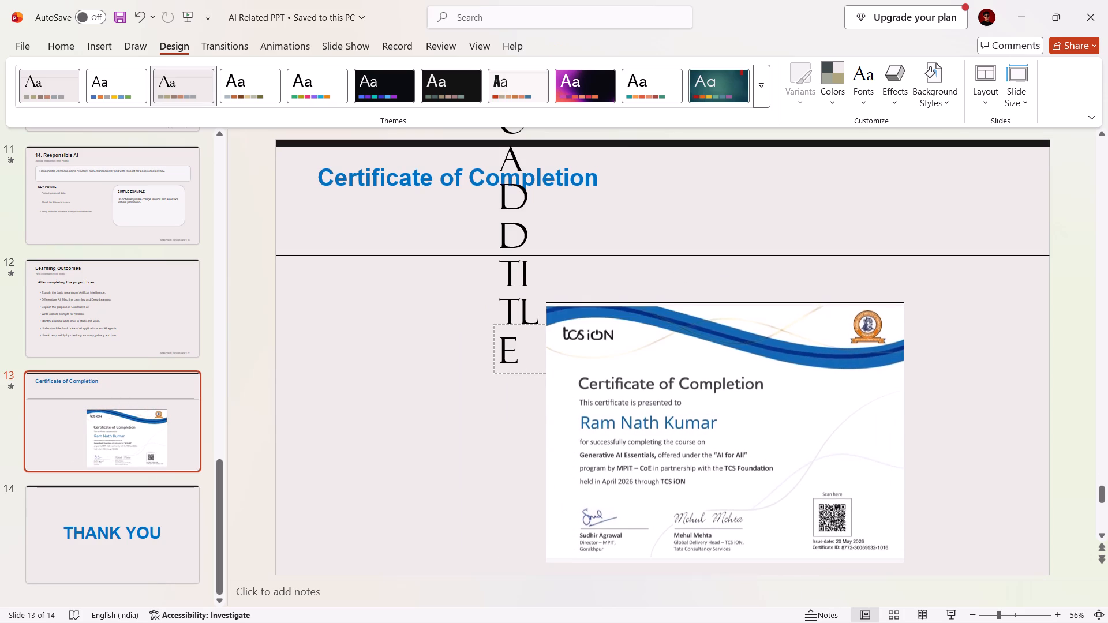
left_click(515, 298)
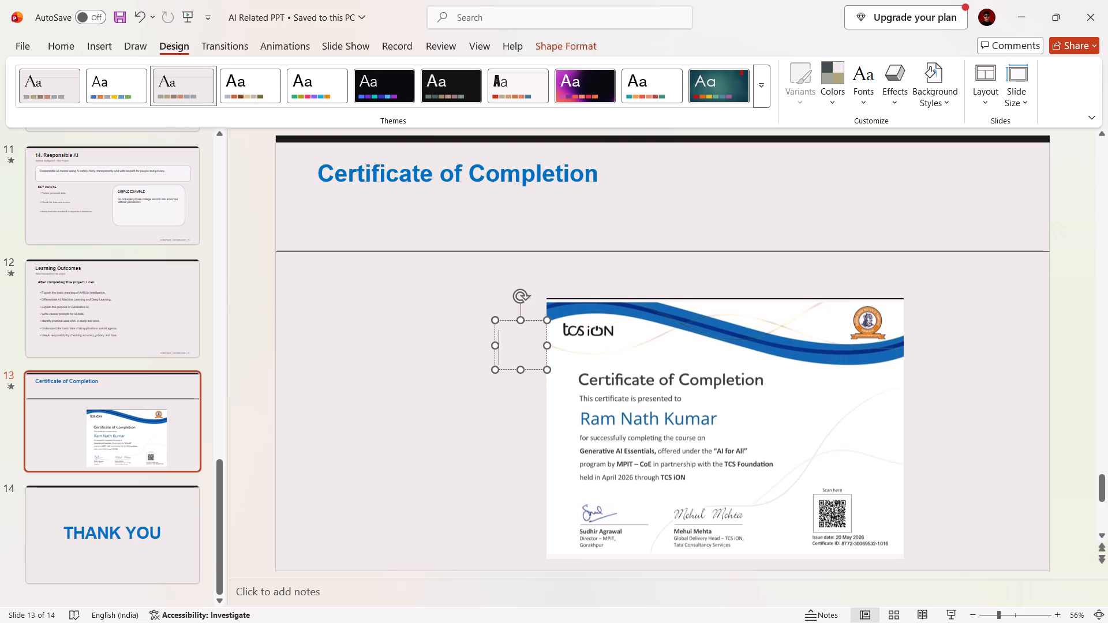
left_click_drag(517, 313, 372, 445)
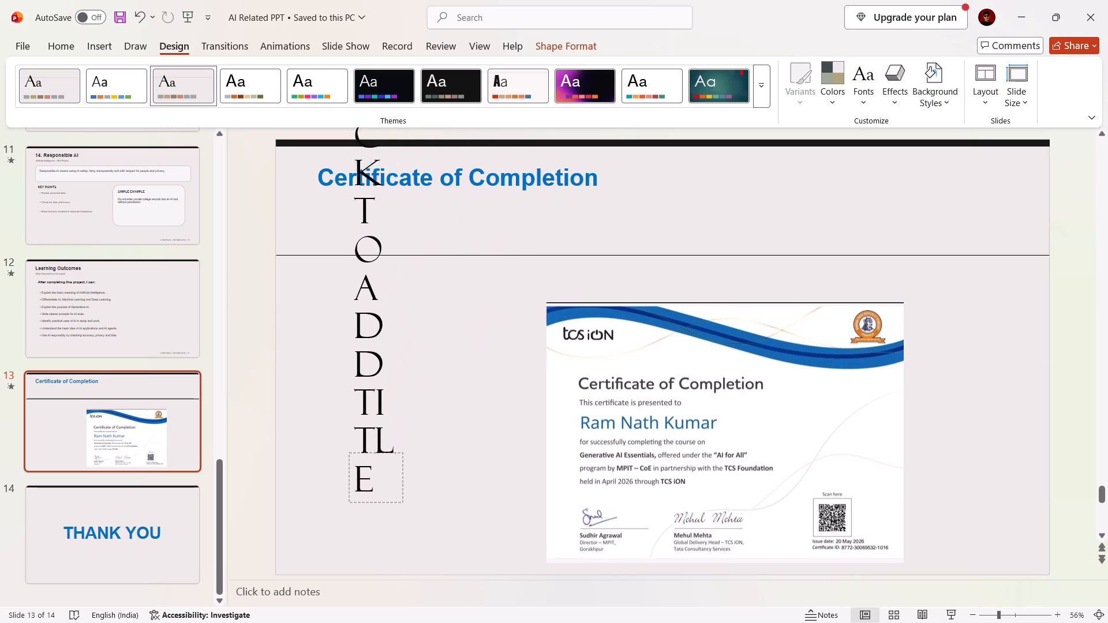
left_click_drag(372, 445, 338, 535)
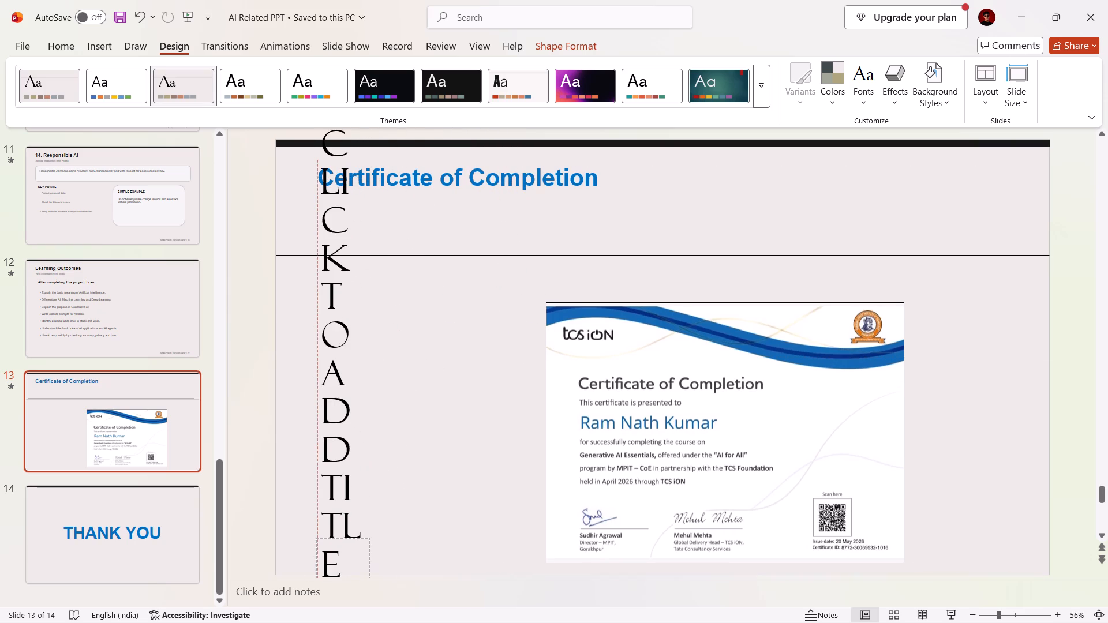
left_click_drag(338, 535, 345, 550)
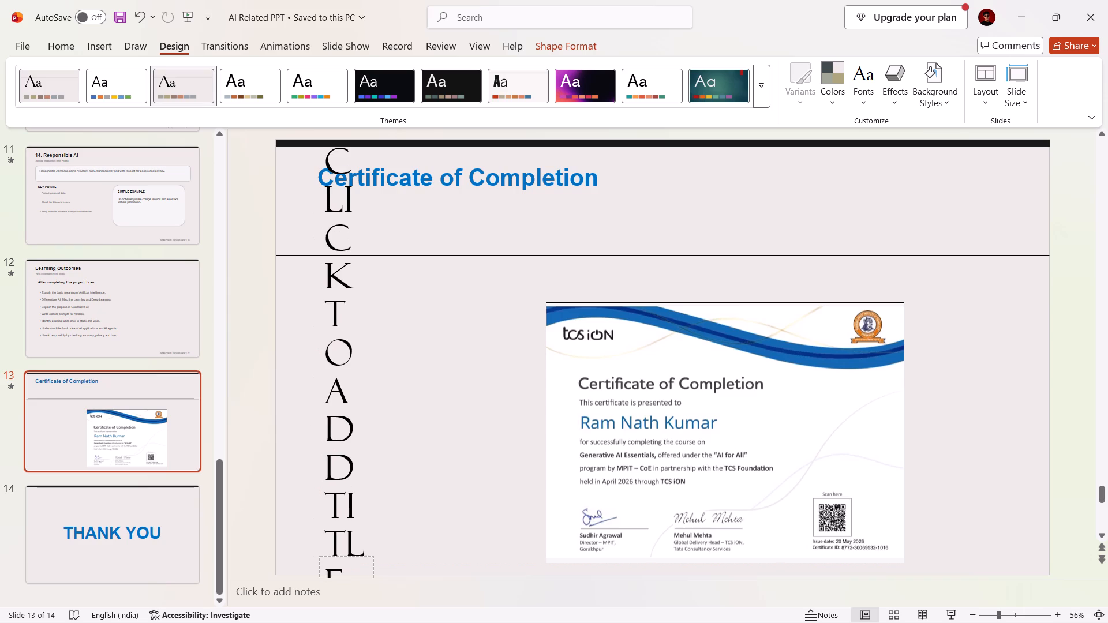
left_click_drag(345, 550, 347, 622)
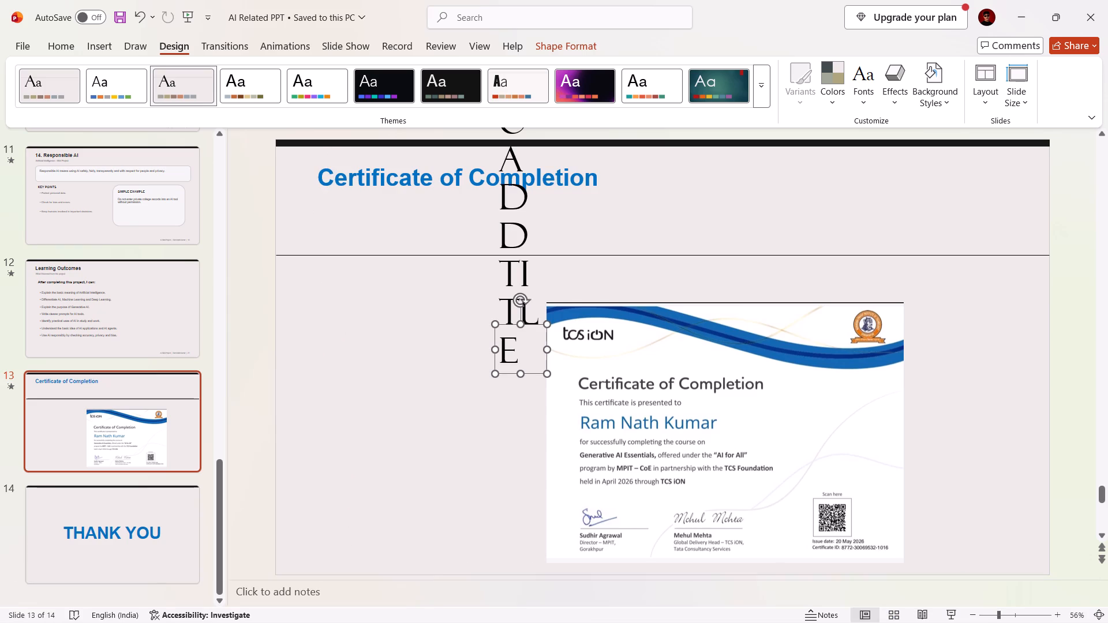
Shrink the empty title placeholder's font size to 6 on the Certificate of Completion slide.
left_click(507, 261)
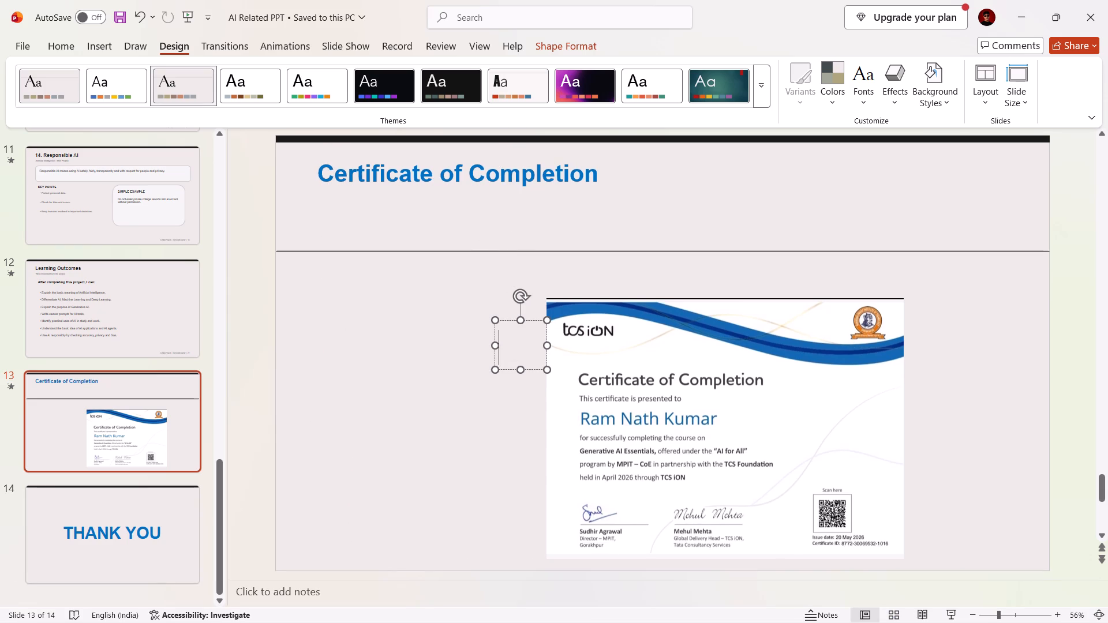
left_click(93, 44)
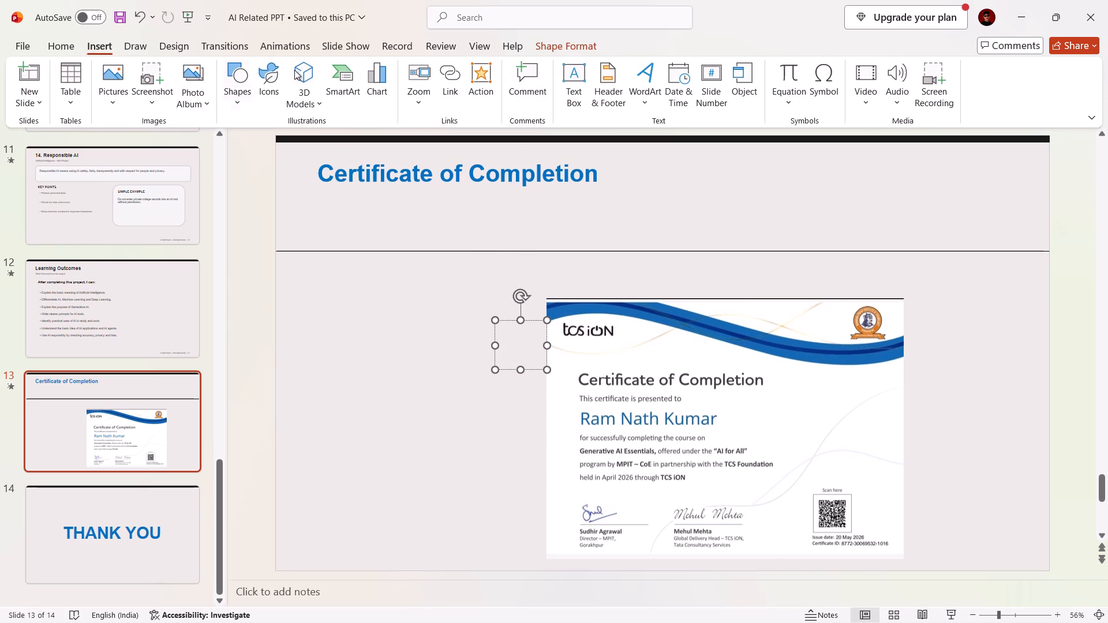
left_click(56, 48)
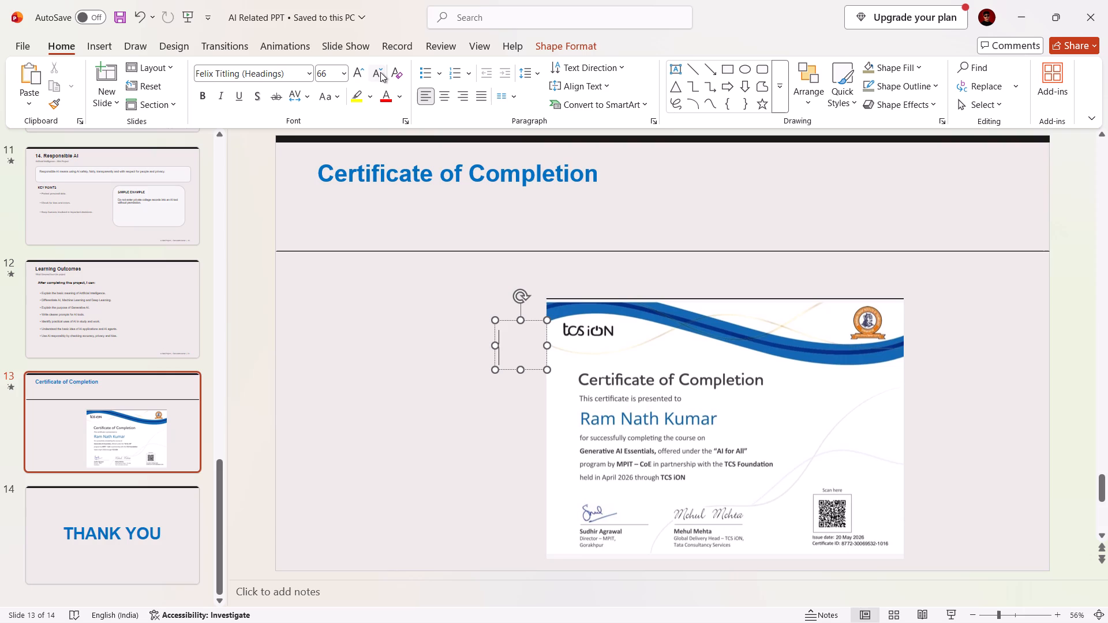
triple_click(380, 72)
triple_click(380, 72)
triple_click(380, 72)
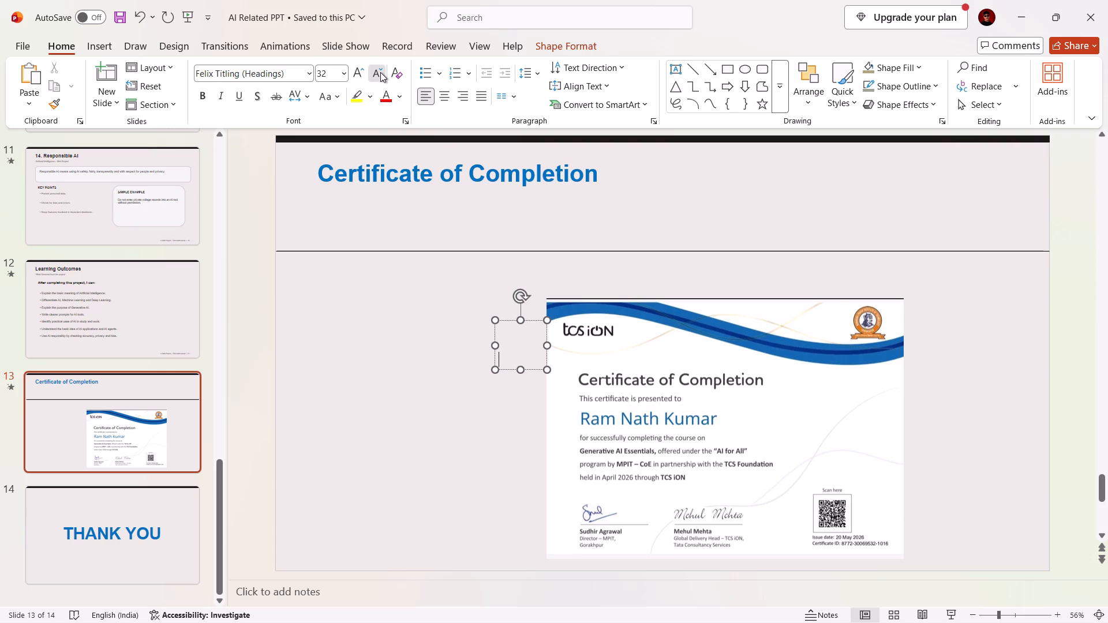
triple_click(380, 72)
triple_click(380, 72)
triple_click(380, 72)
triple_click(380, 72)
Move the certificate picture over the empty title placeholder, aligned with the horizontal and vertical centre of the slide.
left_click_drag(755, 350, 698, 333)
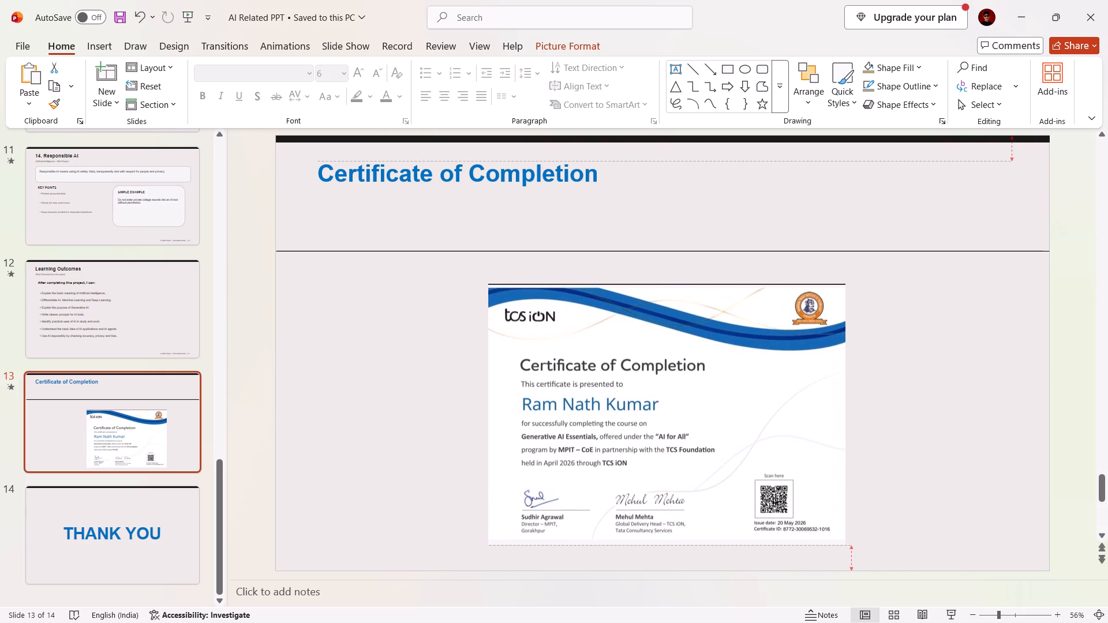
left_click_drag(698, 333, 696, 326)
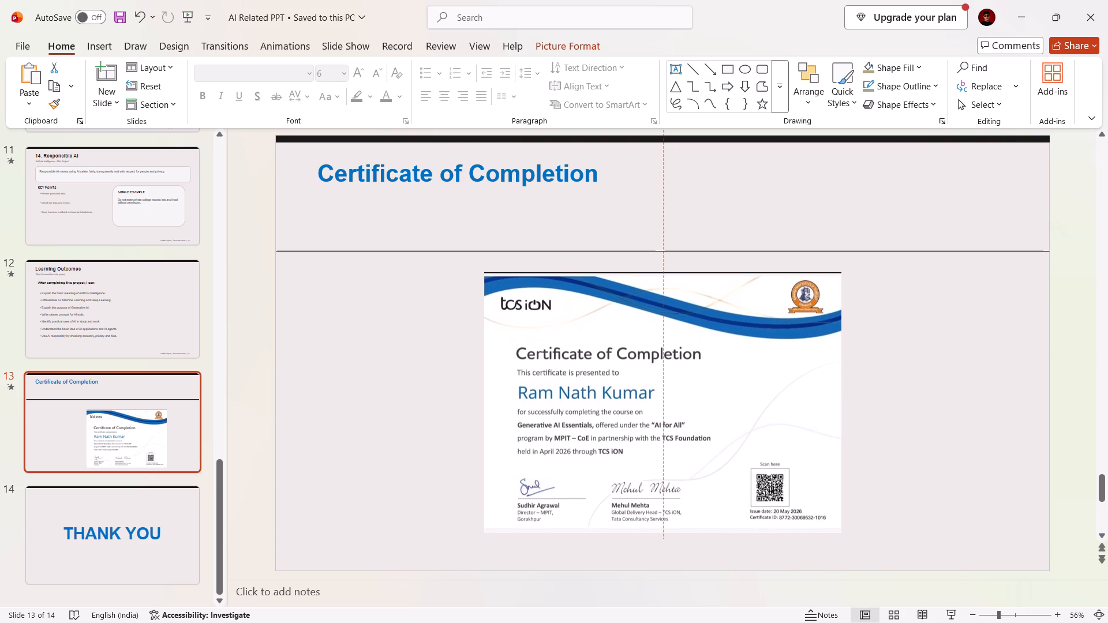
left_click_drag(696, 326, 690, 277)
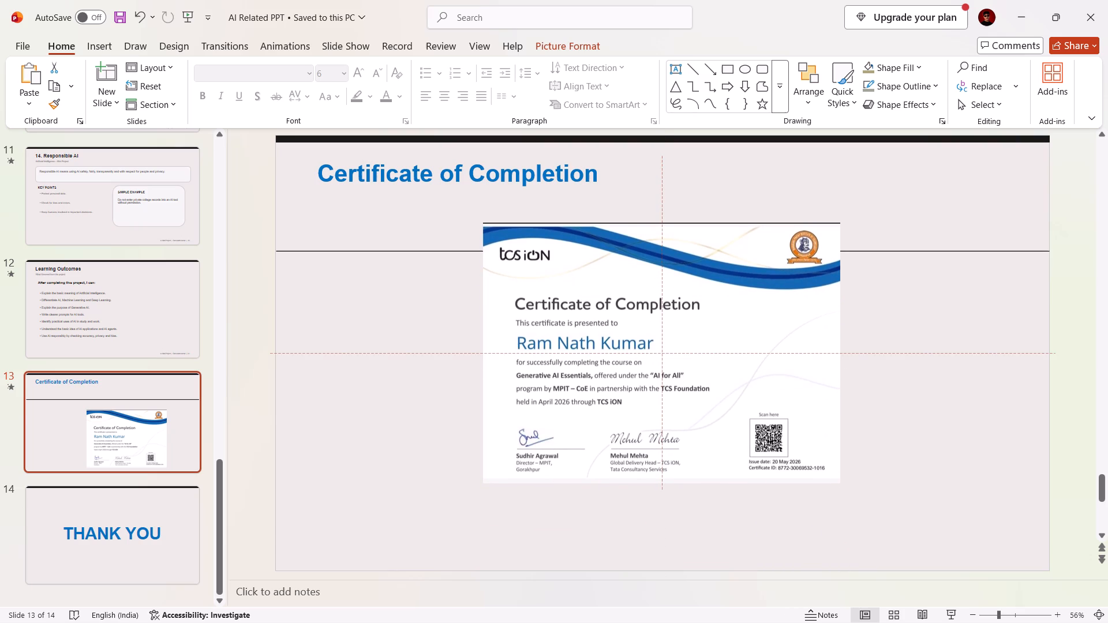
left_click_drag(690, 277, 688, 273)
left_click_drag(688, 273, 691, 275)
left_click_drag(691, 275, 691, 275)
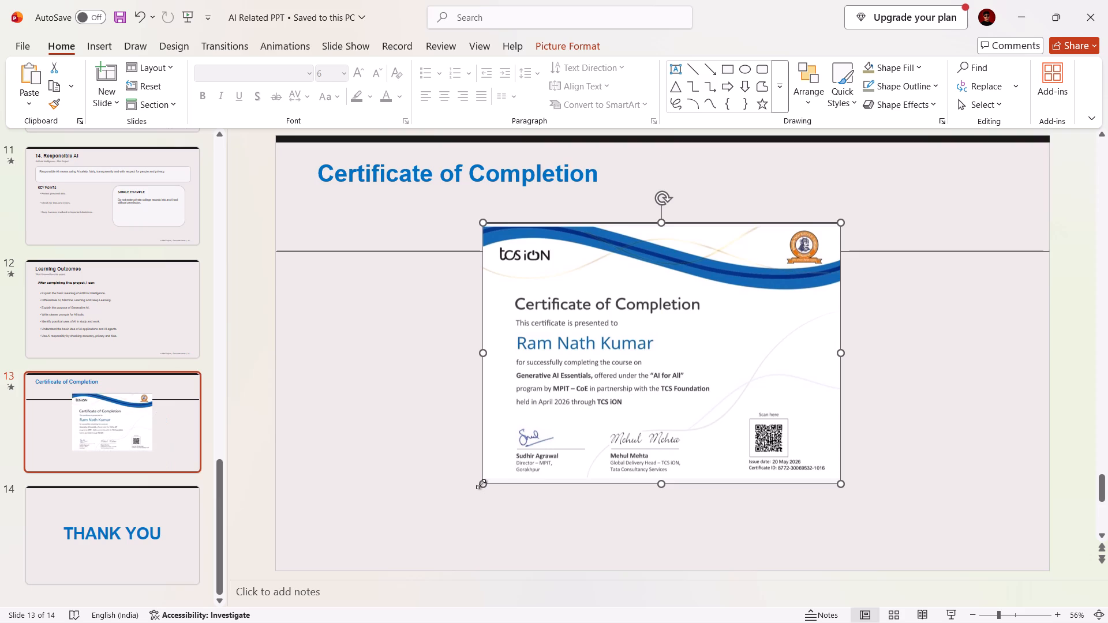
Enlarge the certificate picture from its lower-left corner and stretch it slightly wider on its right side.
left_click_drag(481, 484, 383, 496)
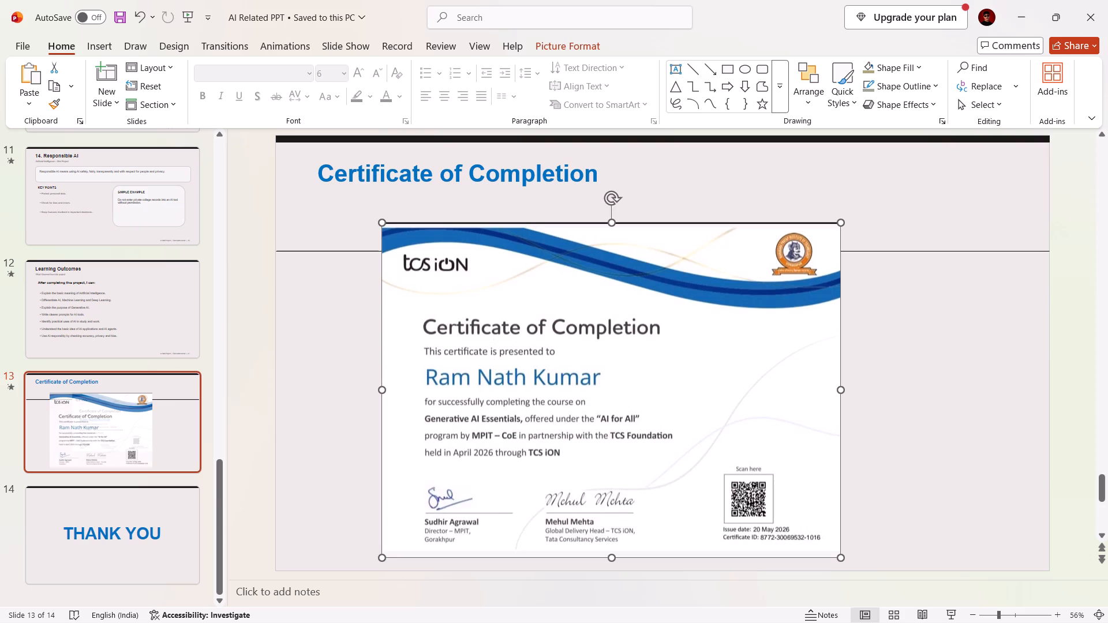
left_click_drag(840, 554, 843, 546)
left_click_drag(845, 392, 862, 392)
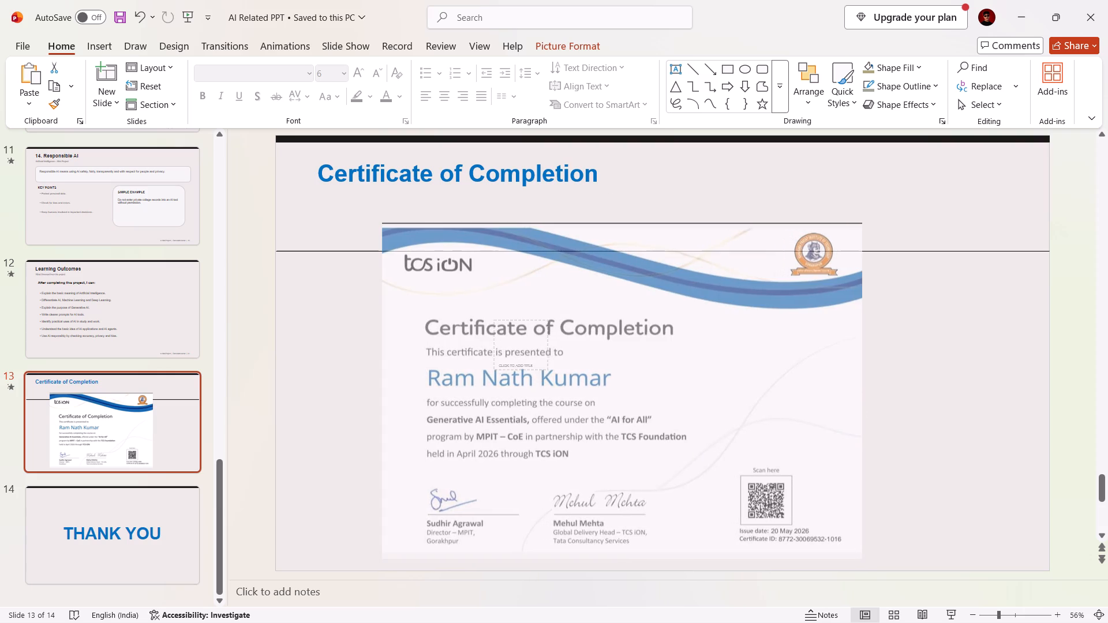
left_click_drag(862, 392, 866, 392)
Centre the enlarged certificate picture horizontally on the slide, below the Certificate of Completion heading.
left_click_drag(732, 380, 762, 374)
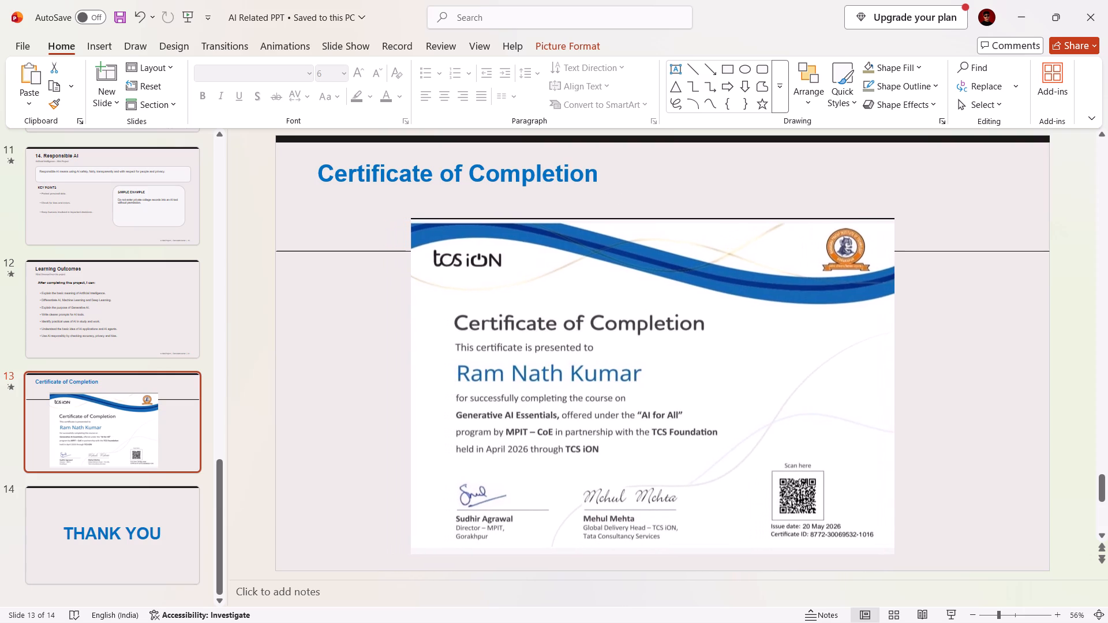
left_click_drag(762, 374, 772, 373)
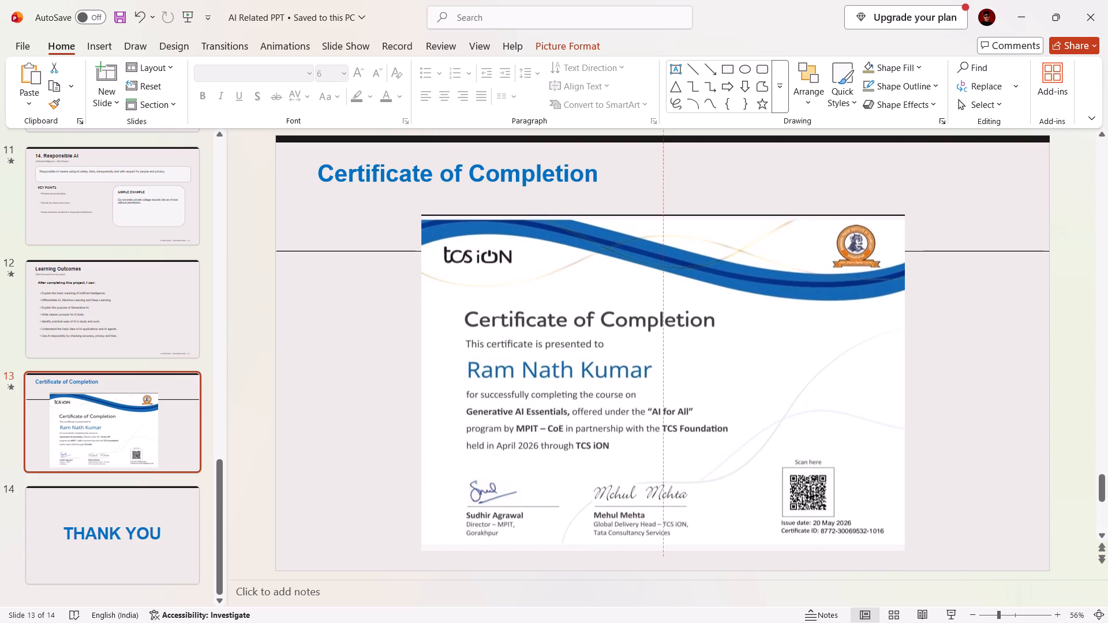
left_click_drag(772, 373, 772, 374)
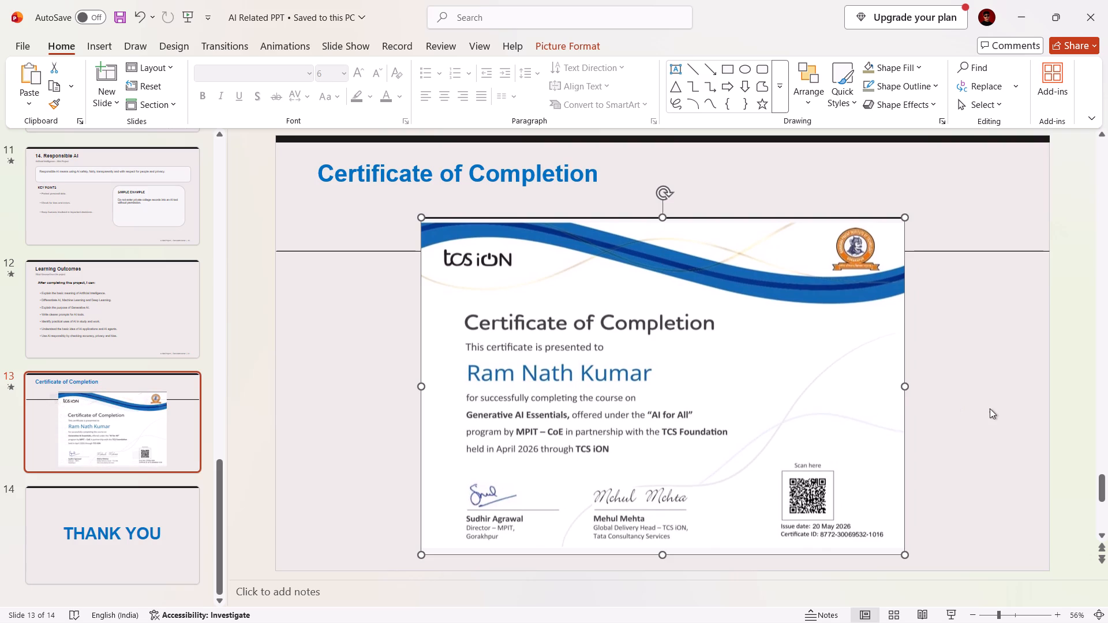
left_click(987, 408)
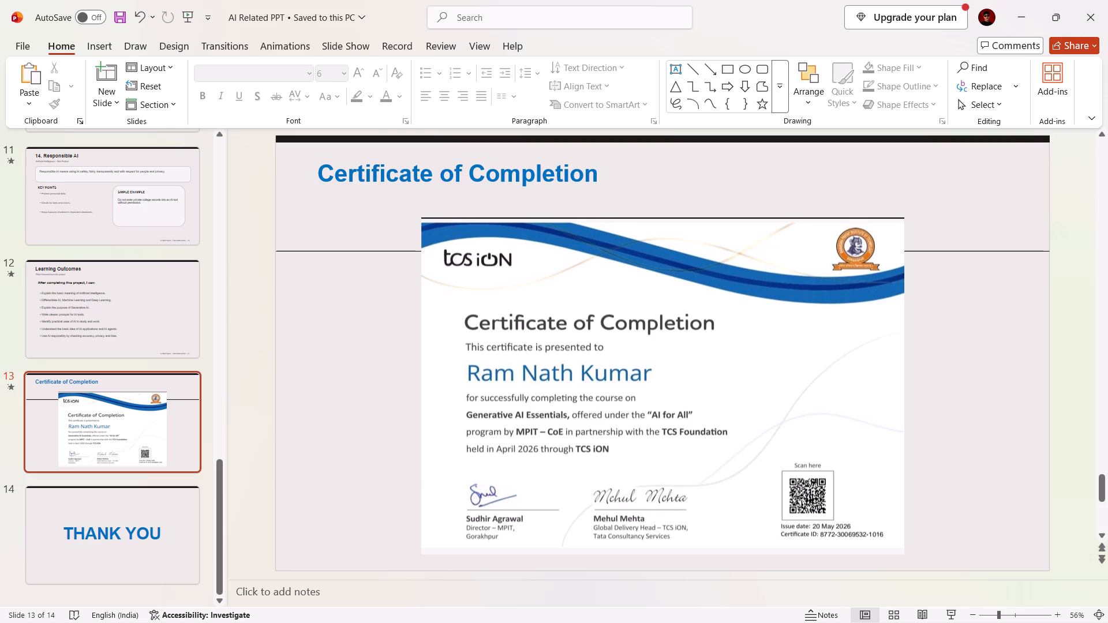
left_click(614, 280)
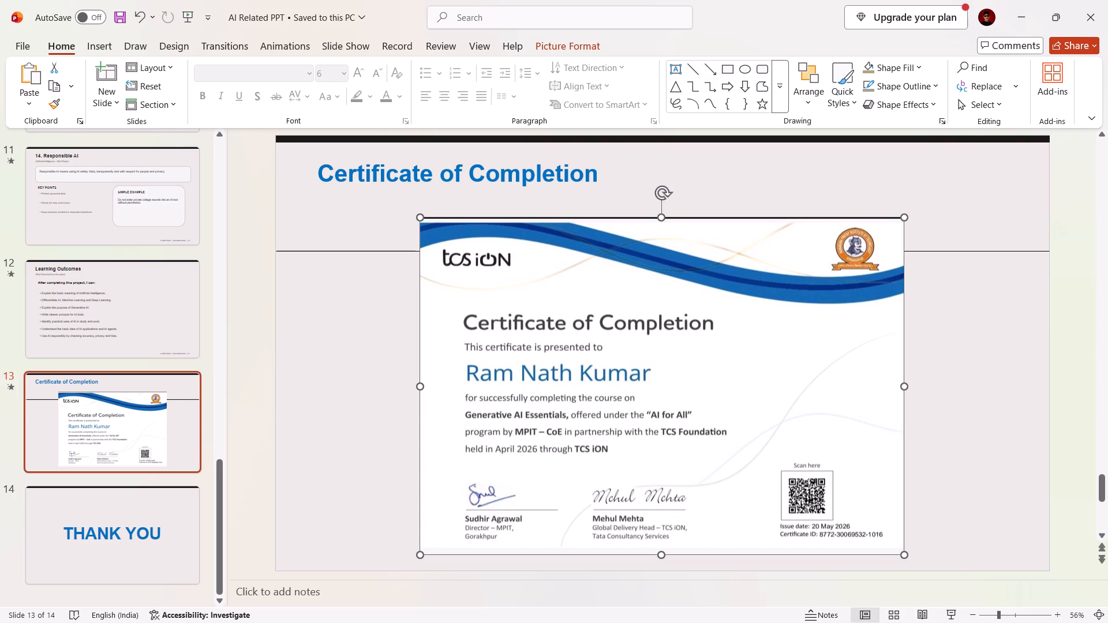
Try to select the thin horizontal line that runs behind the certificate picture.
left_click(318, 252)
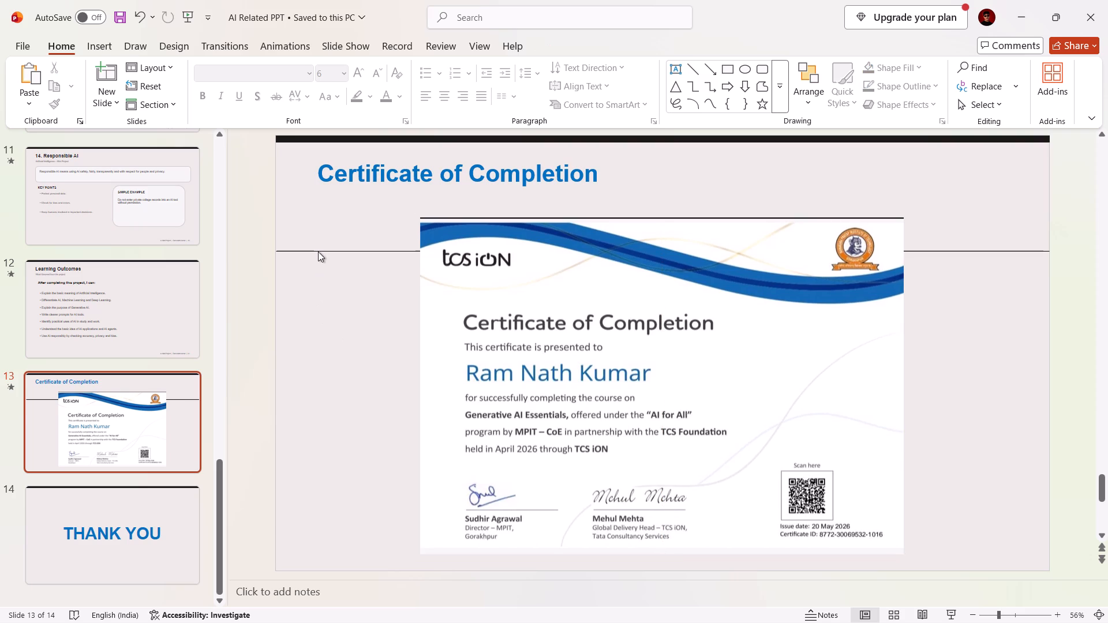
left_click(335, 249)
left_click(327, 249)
Compare the Learning Outcomes and Thank You slides with the Certificate of Completion slide, ending on slide 13.
left_click(170, 312)
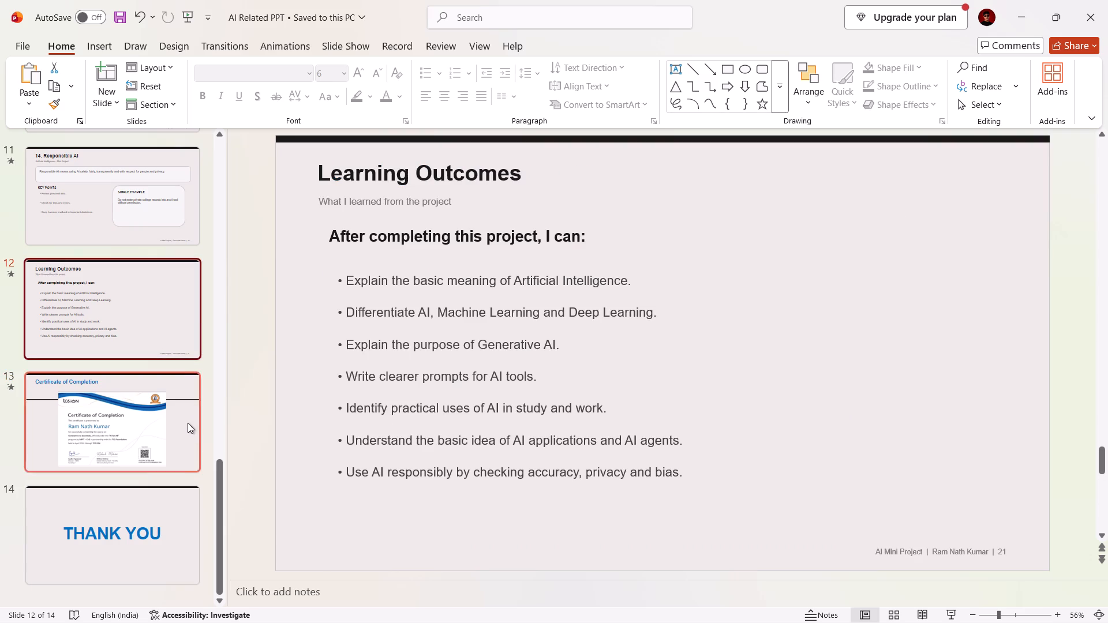
left_click(188, 423)
left_click(190, 519)
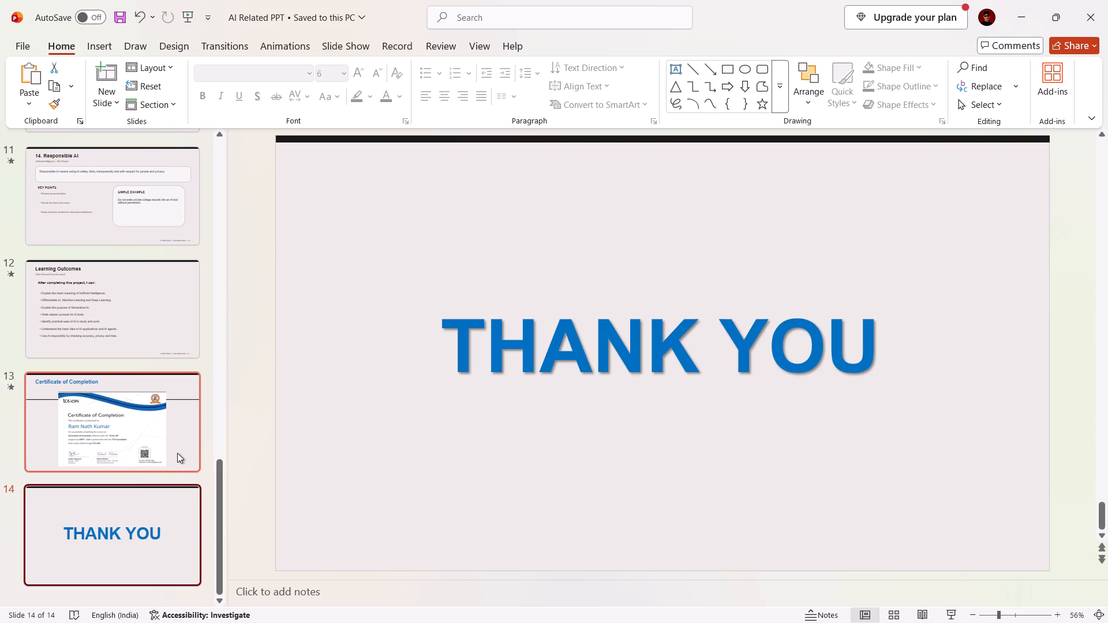
left_click(178, 449)
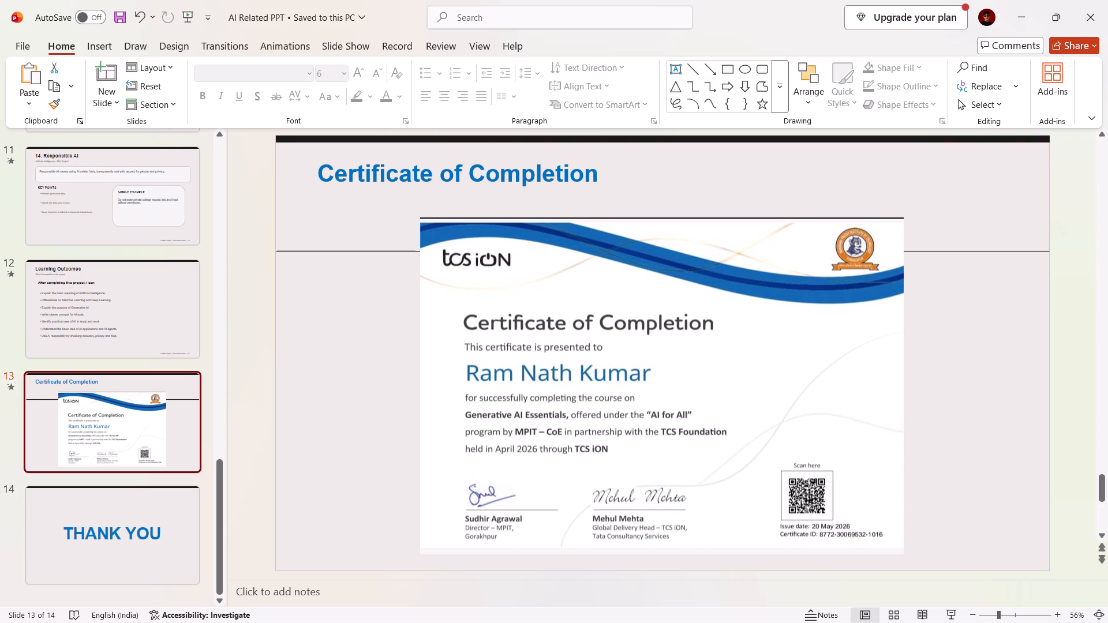
Skim through the deck's slides in the editing view, from the title slide to the Thank You slide.
scroll(372, 312, "up", 3)
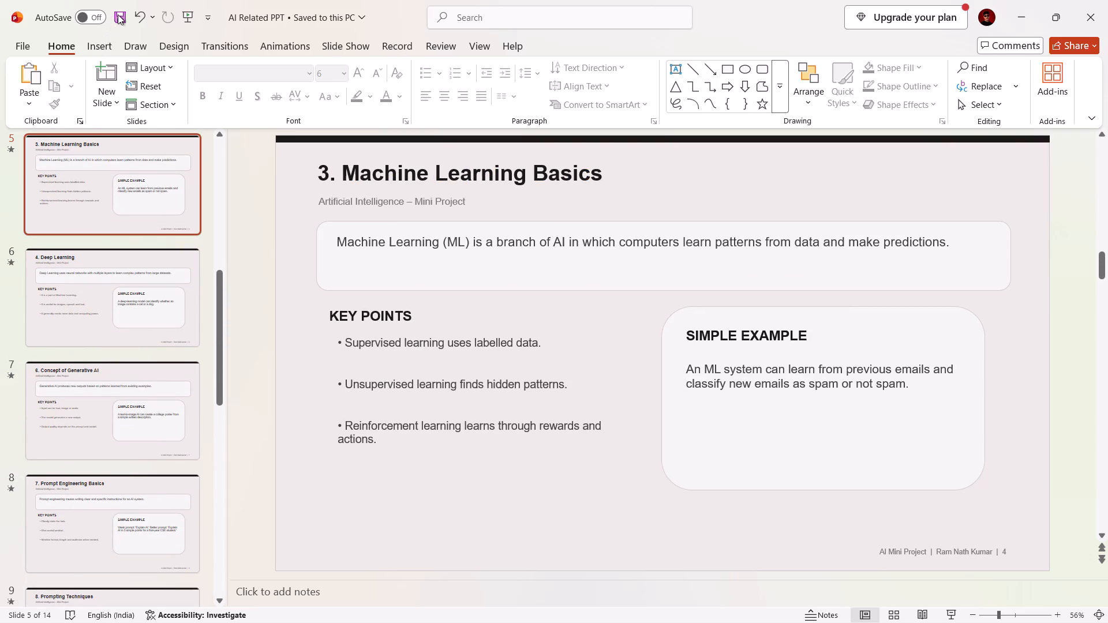
scroll(329, 327, "up", 11)
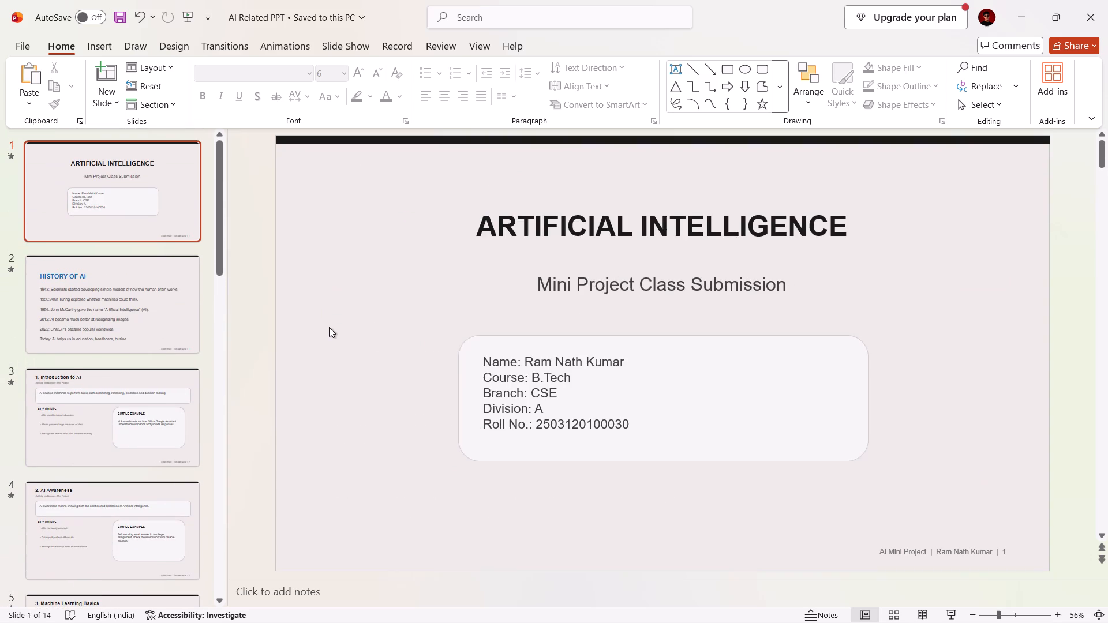
scroll(329, 327, "down", 8)
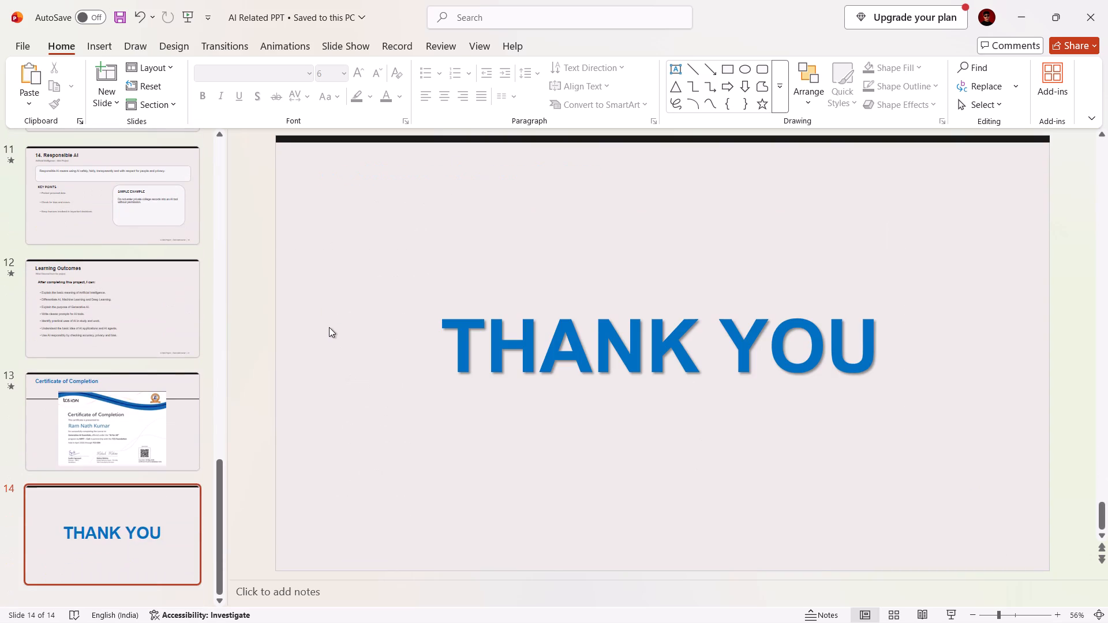
scroll(366, 311, "up", 1)
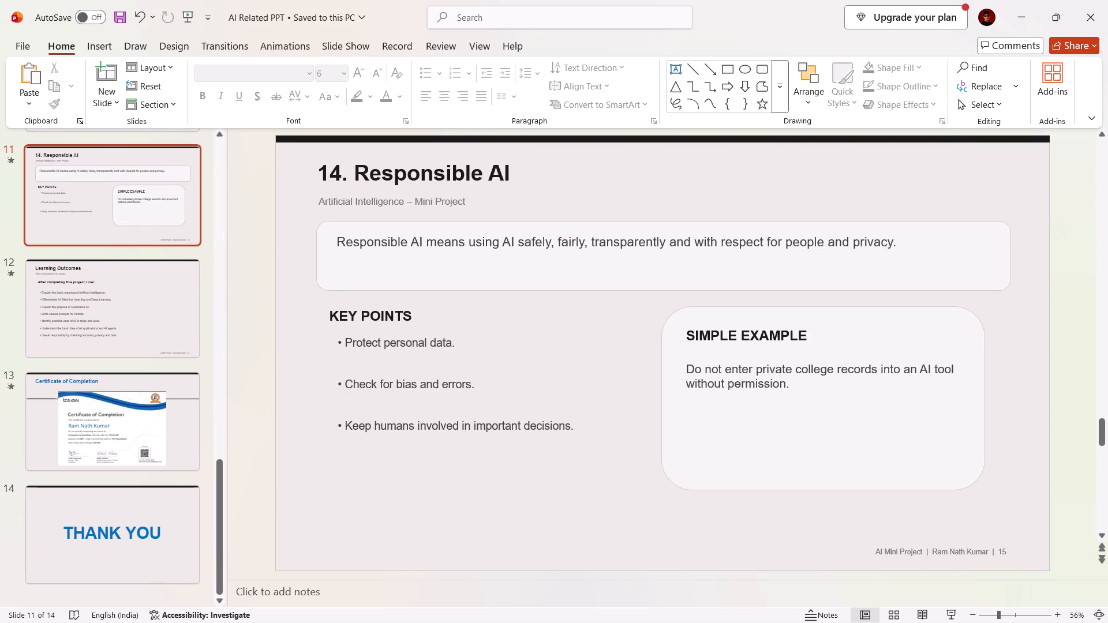
scroll(366, 311, "up", 1)
Play the slide show from the title slide and review each slide's transition through to the Certificate of Completion slide.
left_click(189, 15)
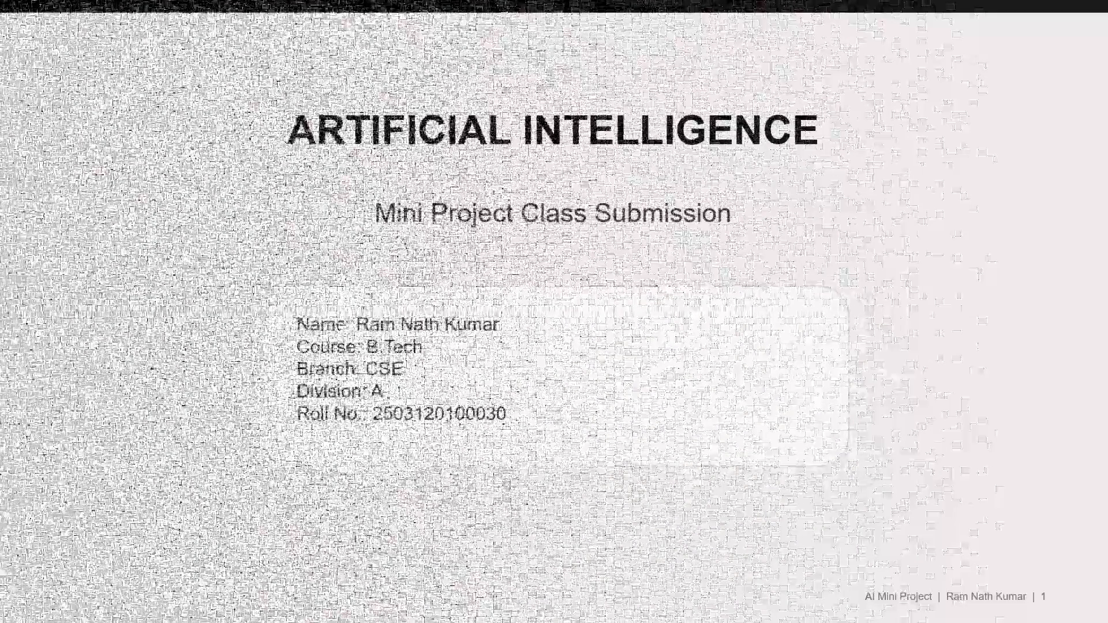
key("Right")
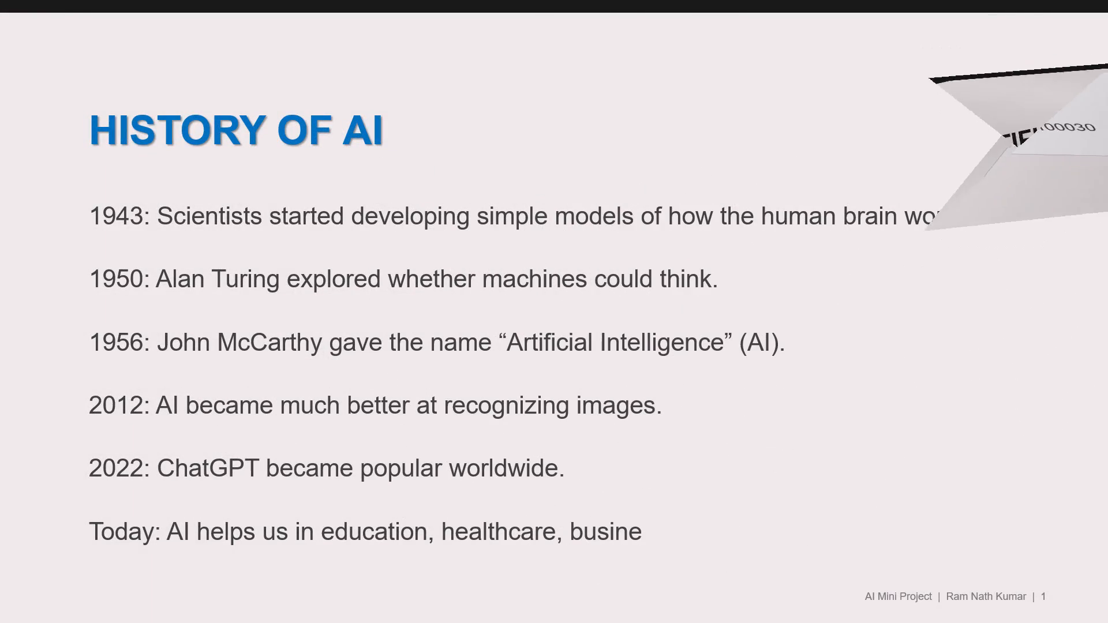
key("Right")
key("Right")
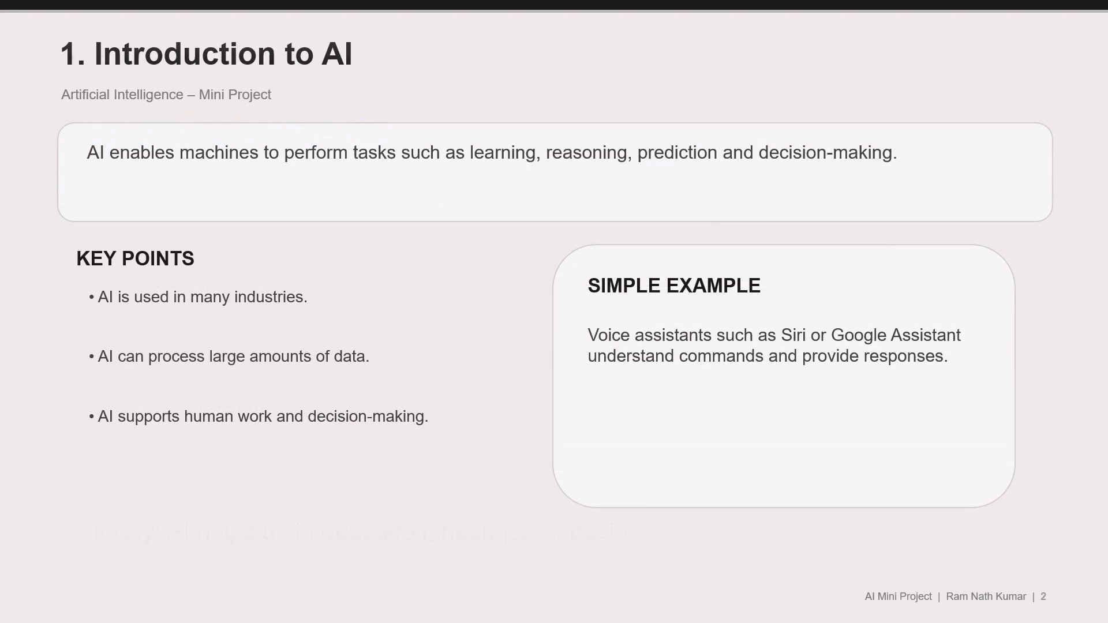
key("Right")
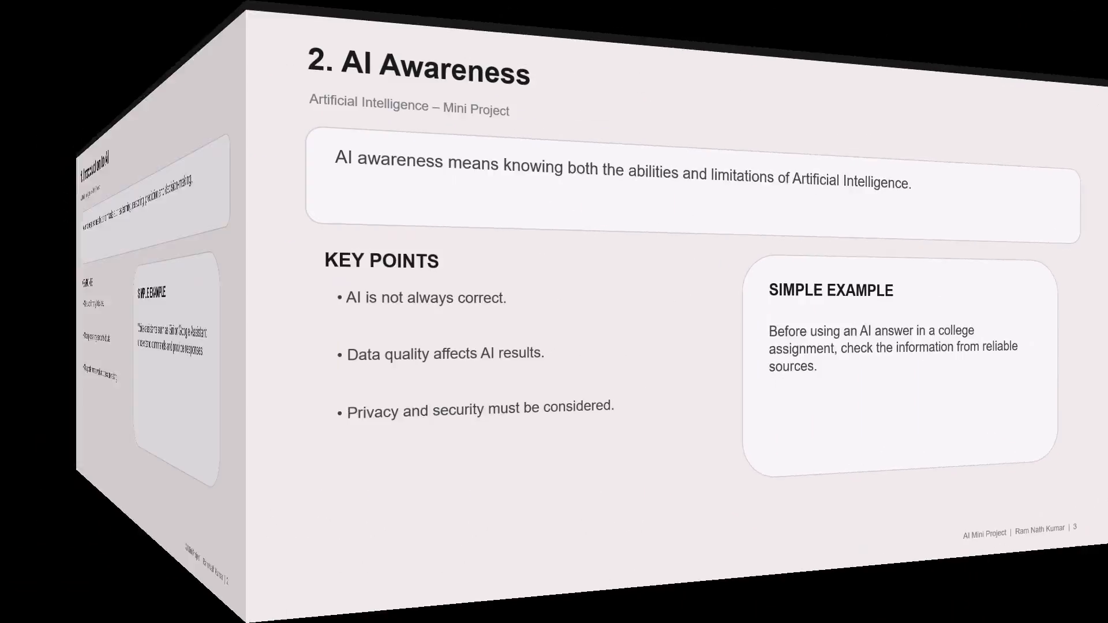
key("Right")
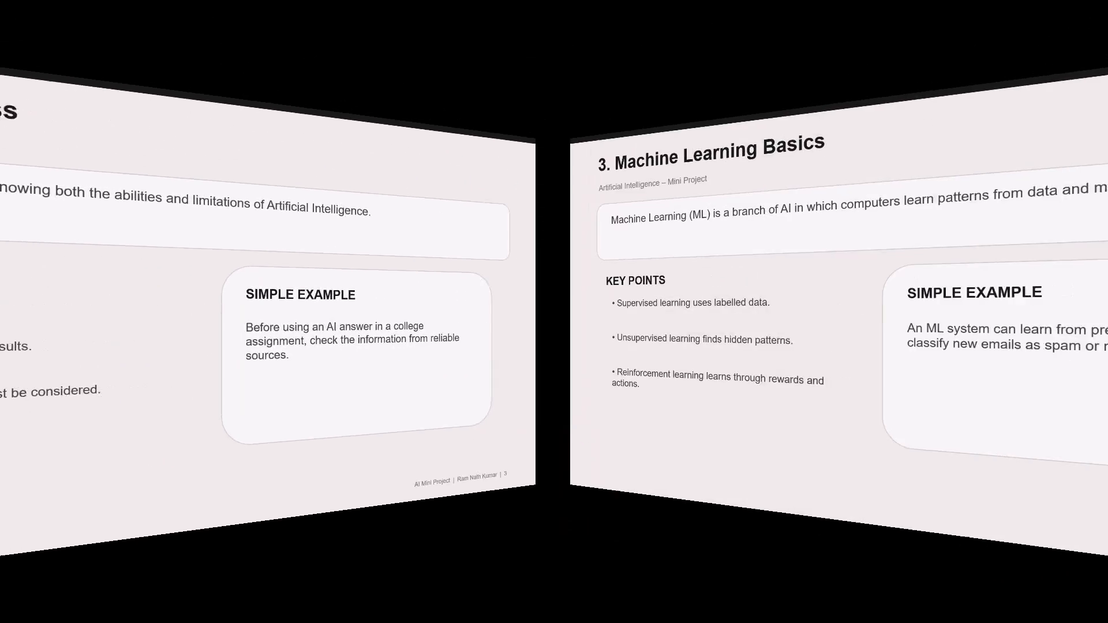
key("Right")
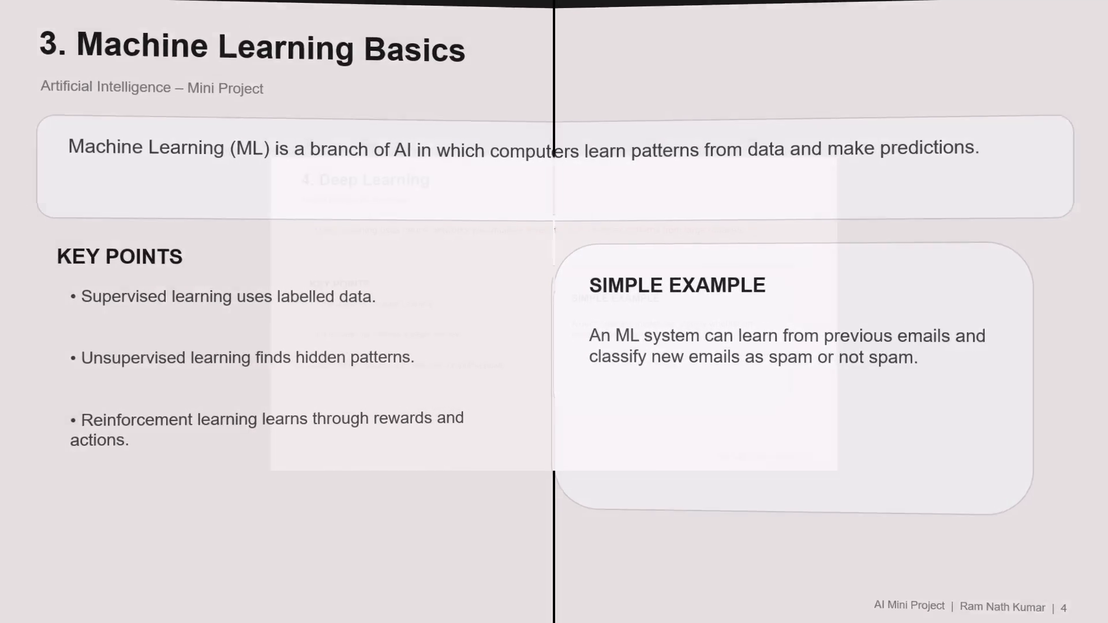
key("Right")
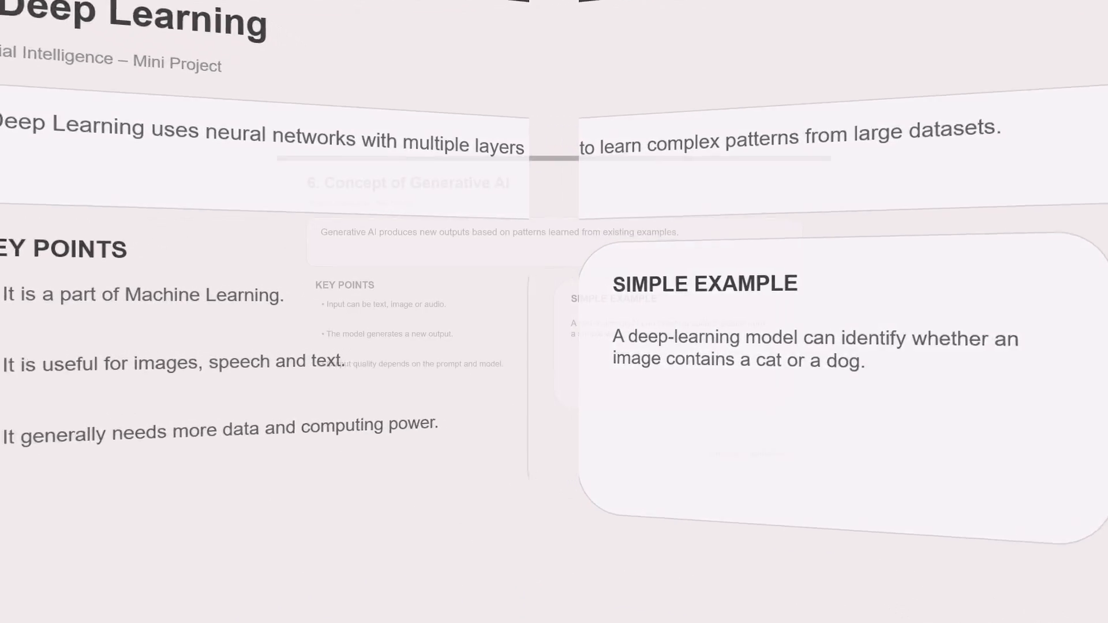
key("Right")
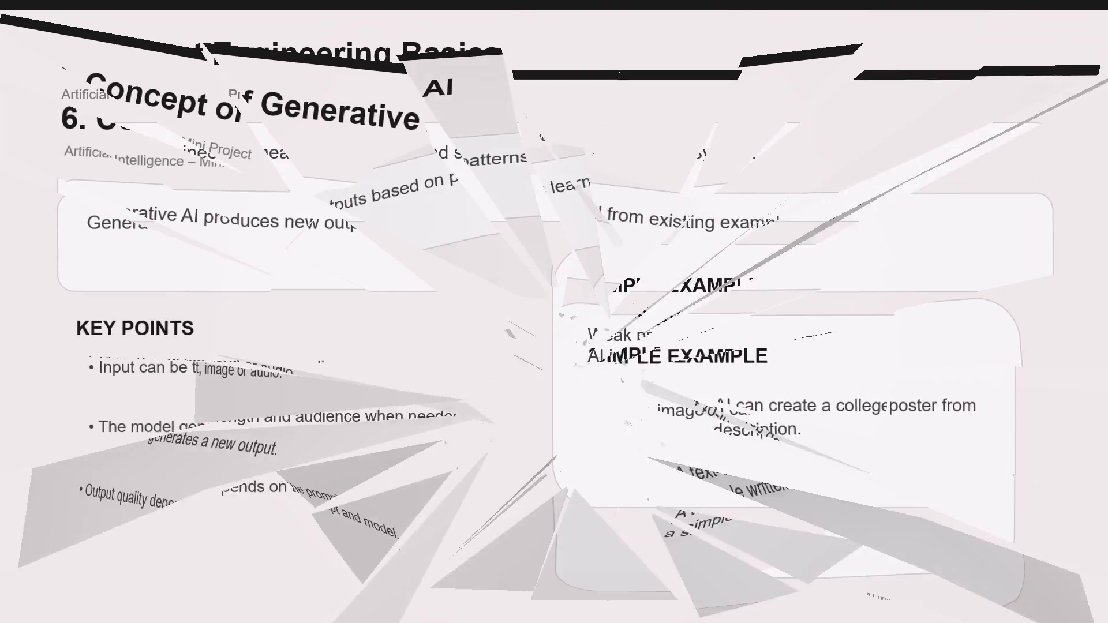
key("Right")
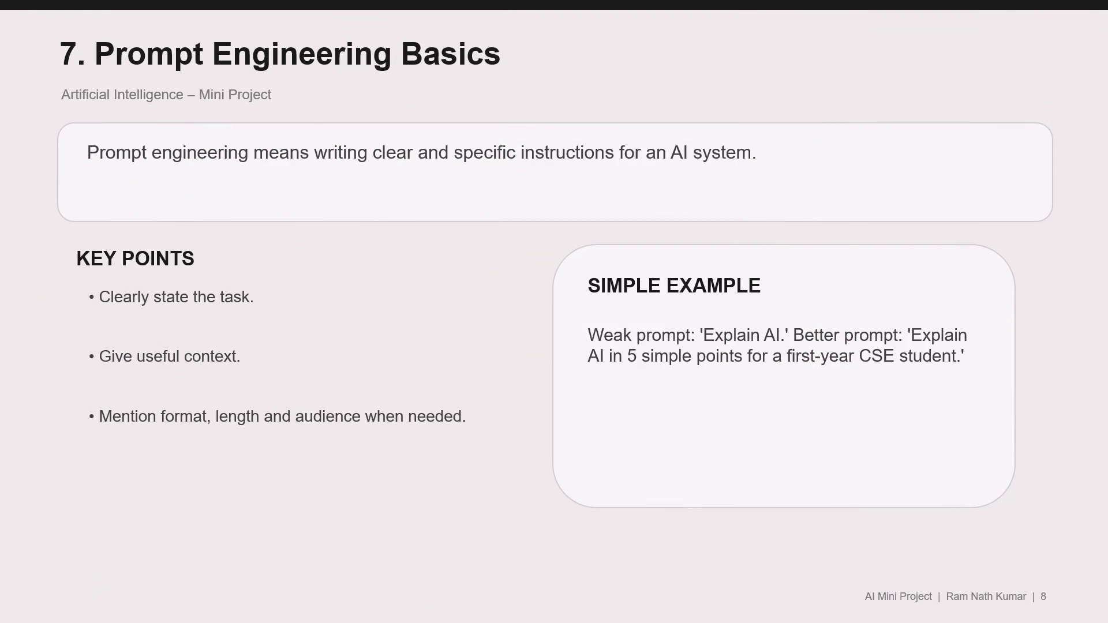
key("Right")
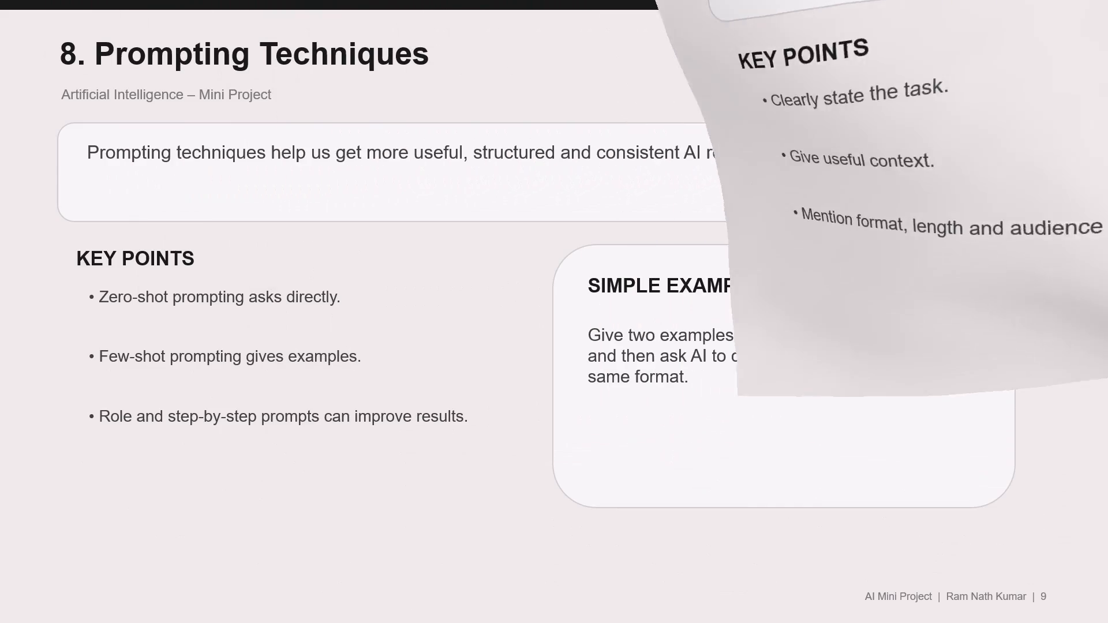
key("Right")
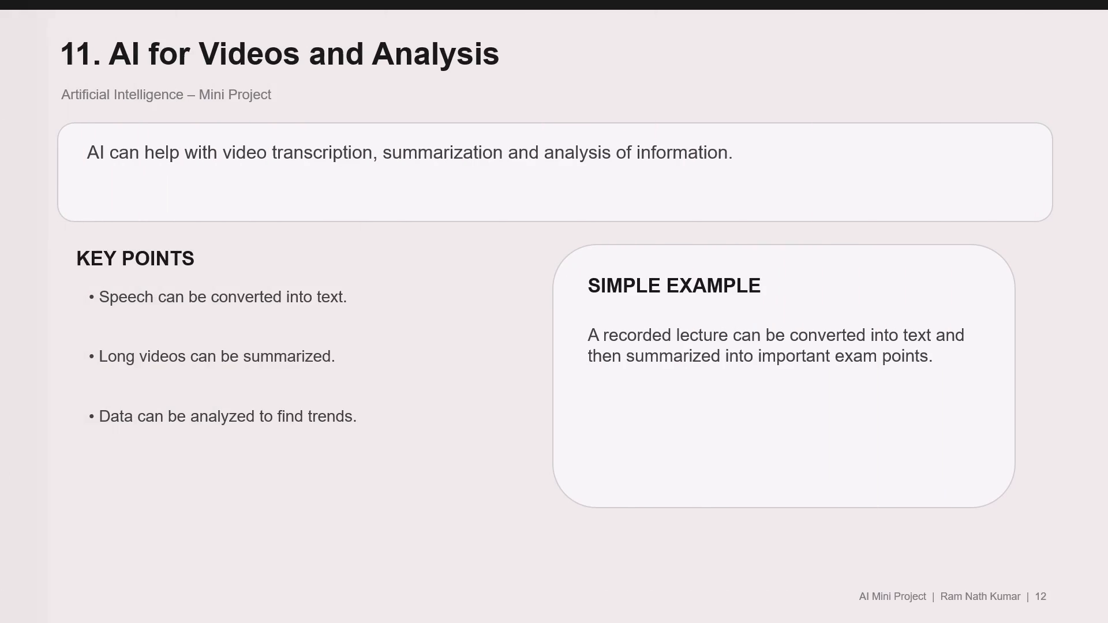
key("Right")
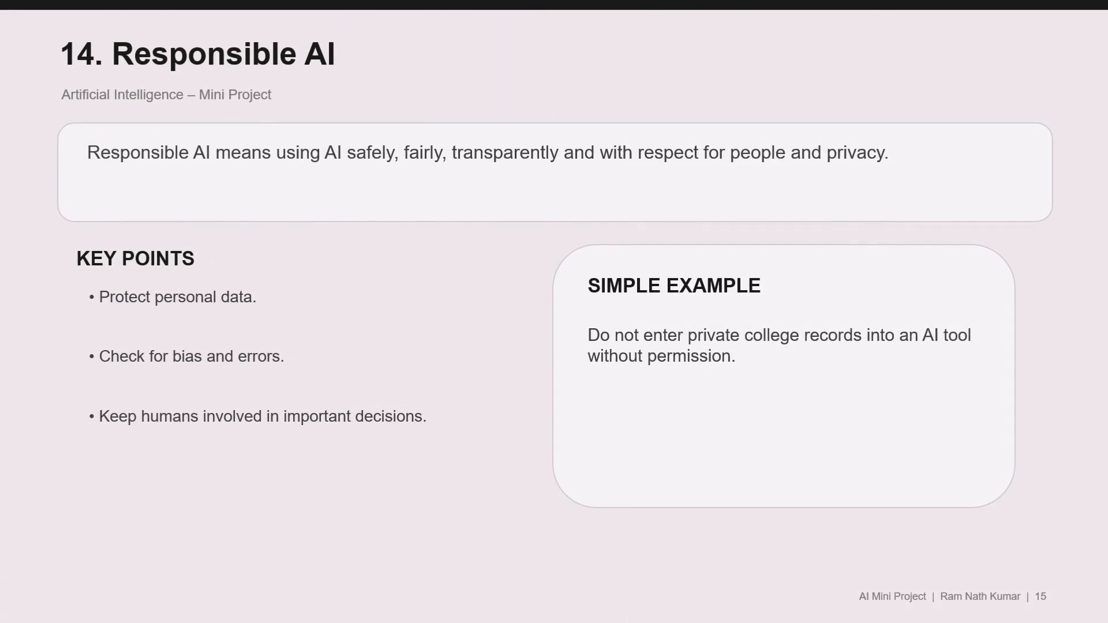
key("Right")
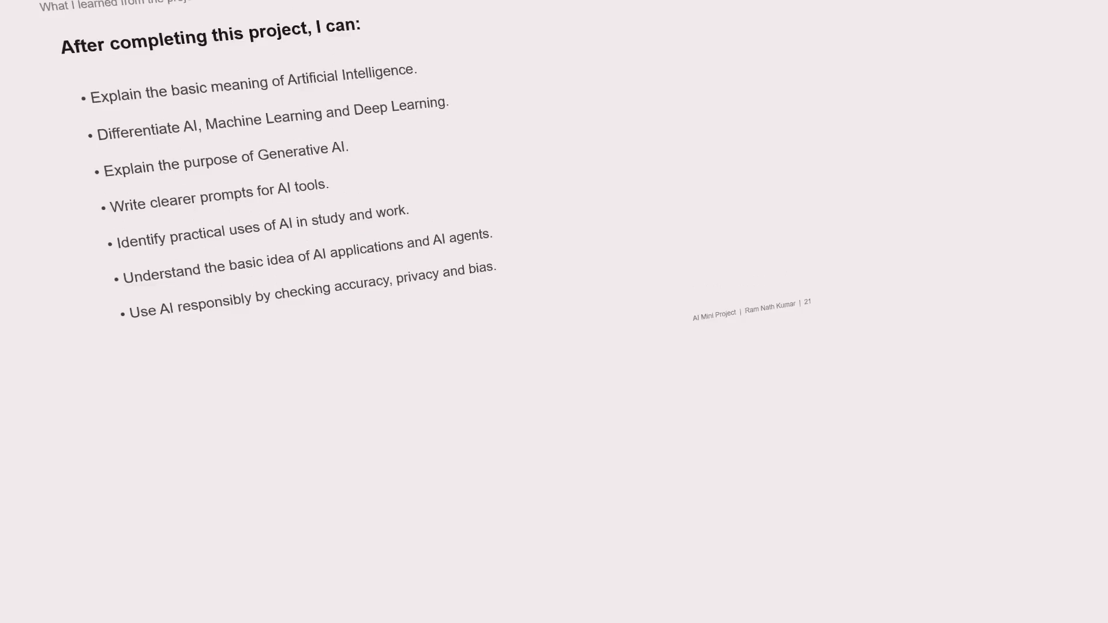
key("Right")
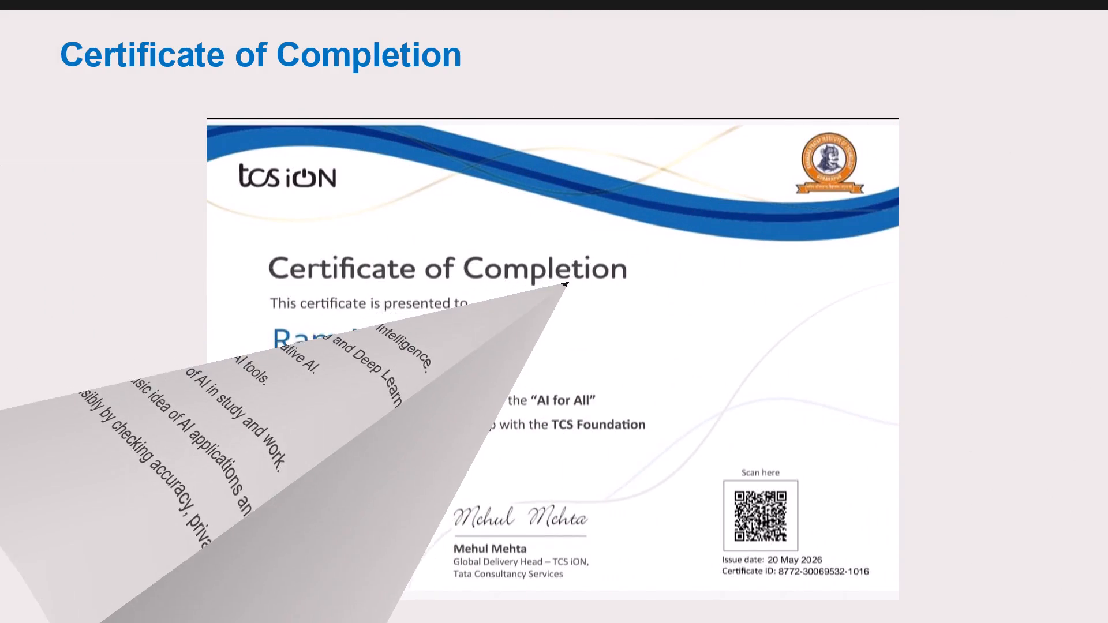
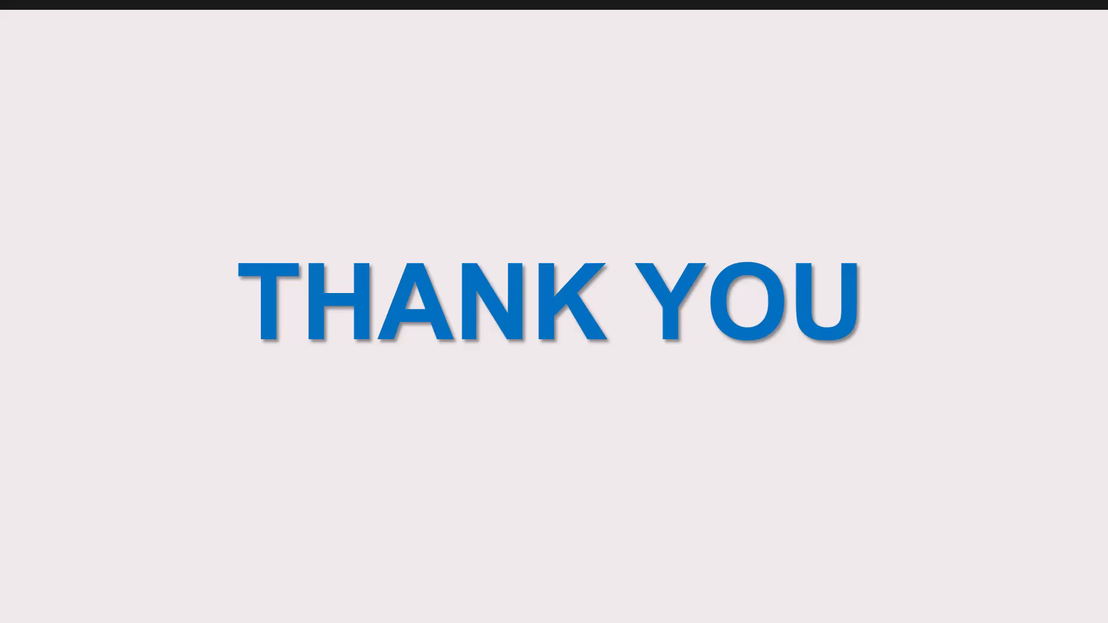
Finish the slide show past the Thank You slide and return to the editing view.
key("Right")
key("Right")
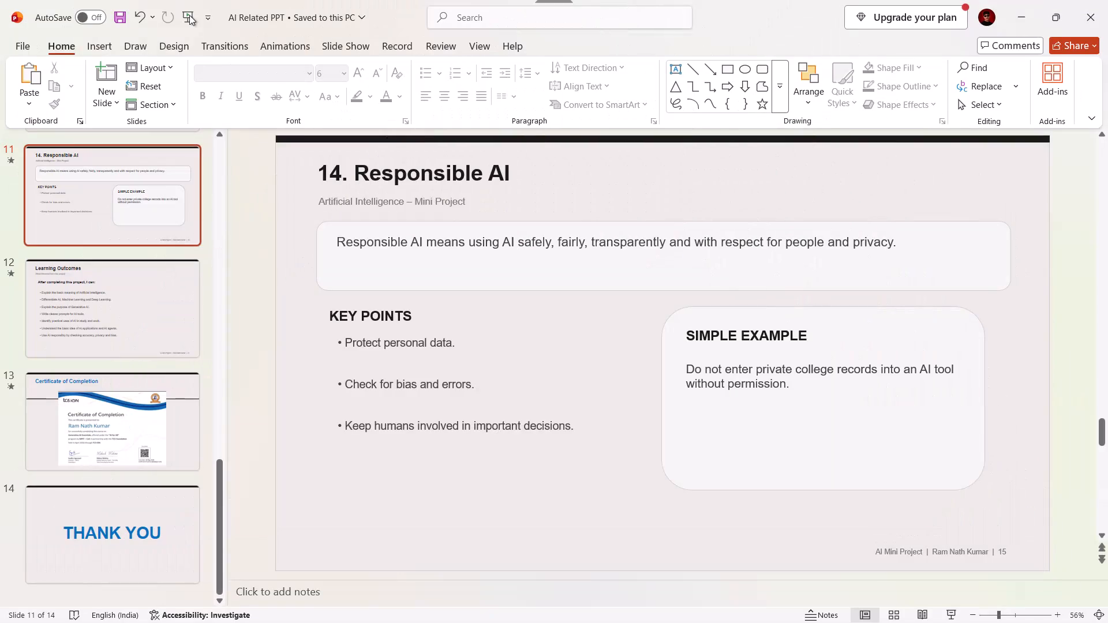
Save the AI Related PPT presentation.
left_click(120, 20)
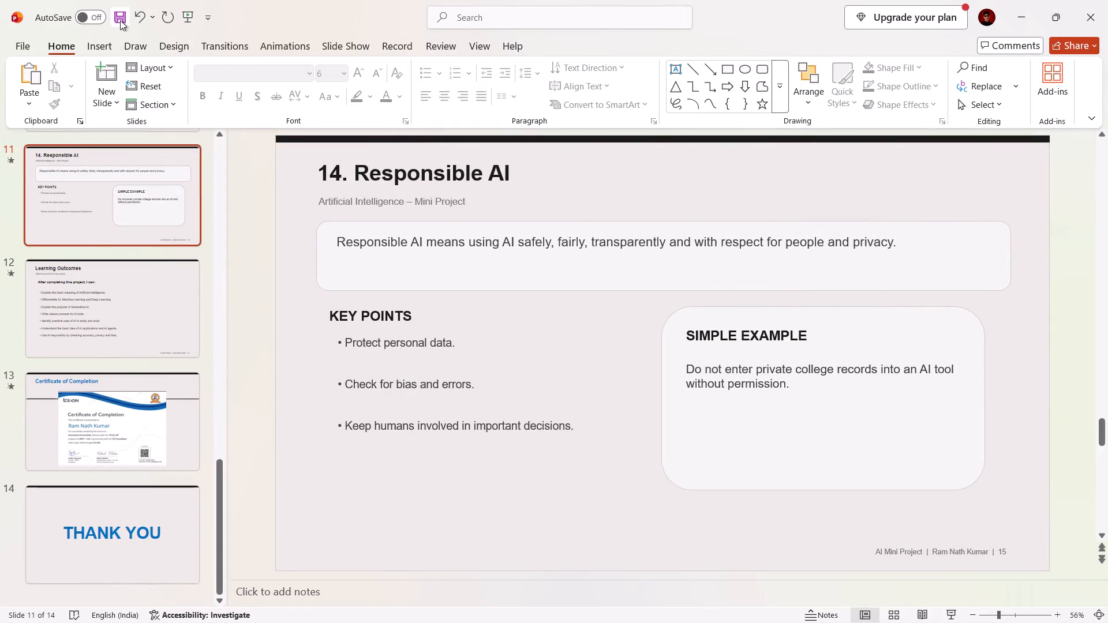
Close the saved AI Related PPT presentation.
left_click(1093, 15)
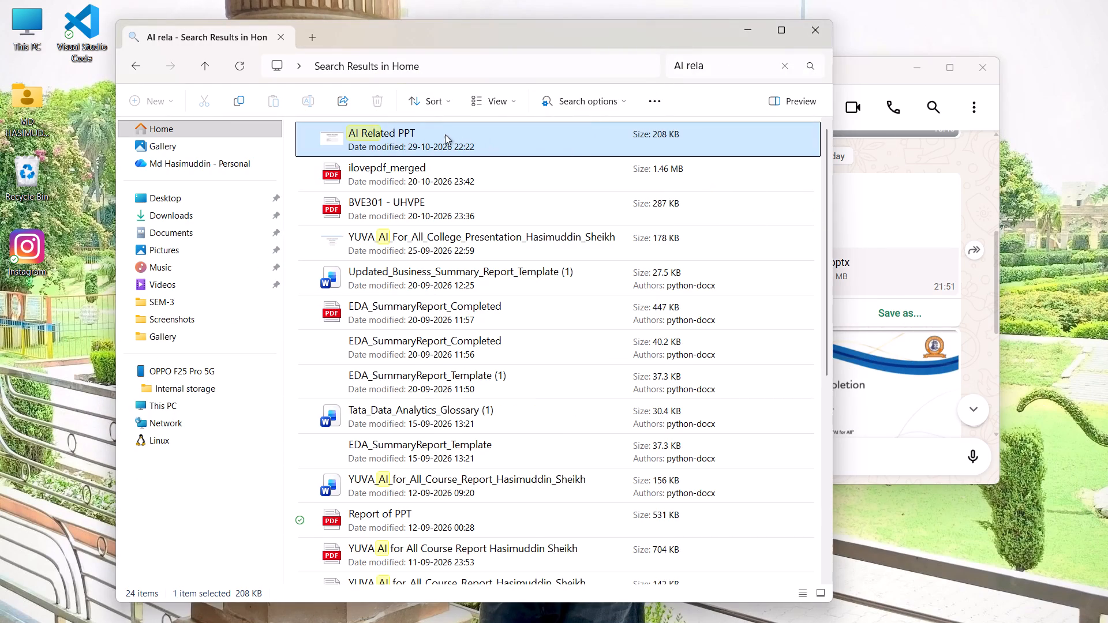
Attach the AI Related PPT file from the search results to the open chat conversation, and close the file search window.
left_click_drag(445, 134, 900, 337)
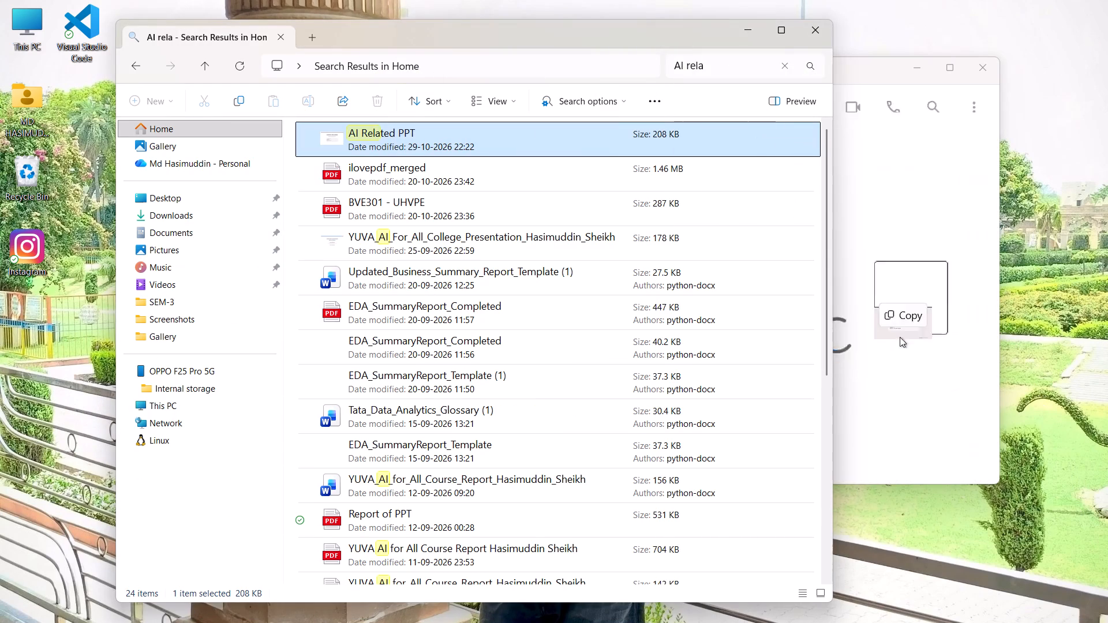
left_click_drag(900, 337, 912, 343)
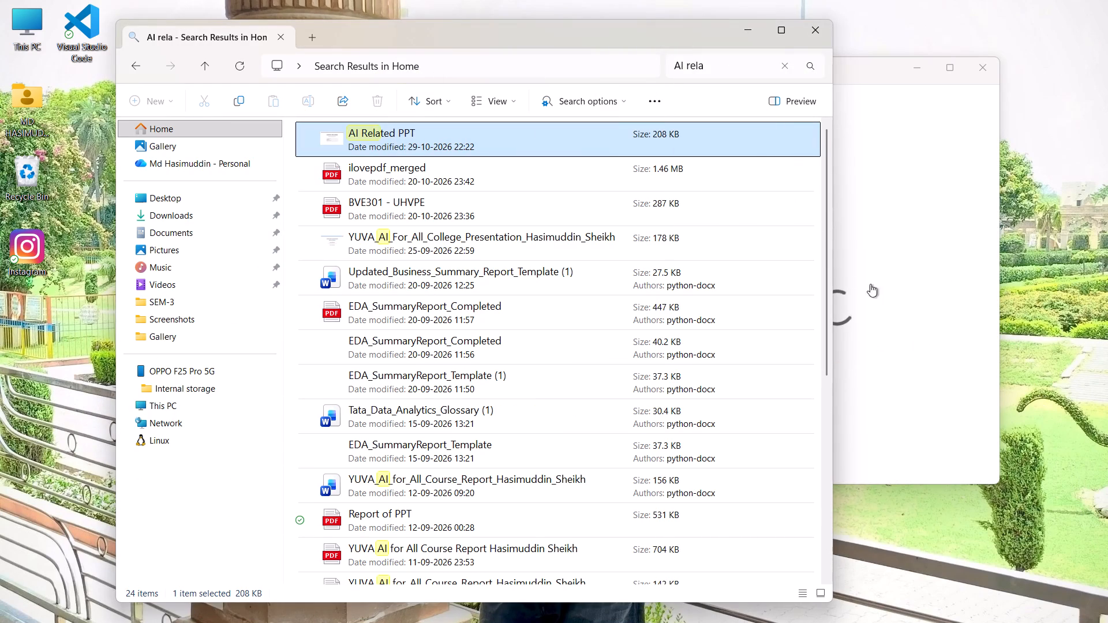
left_click(812, 34)
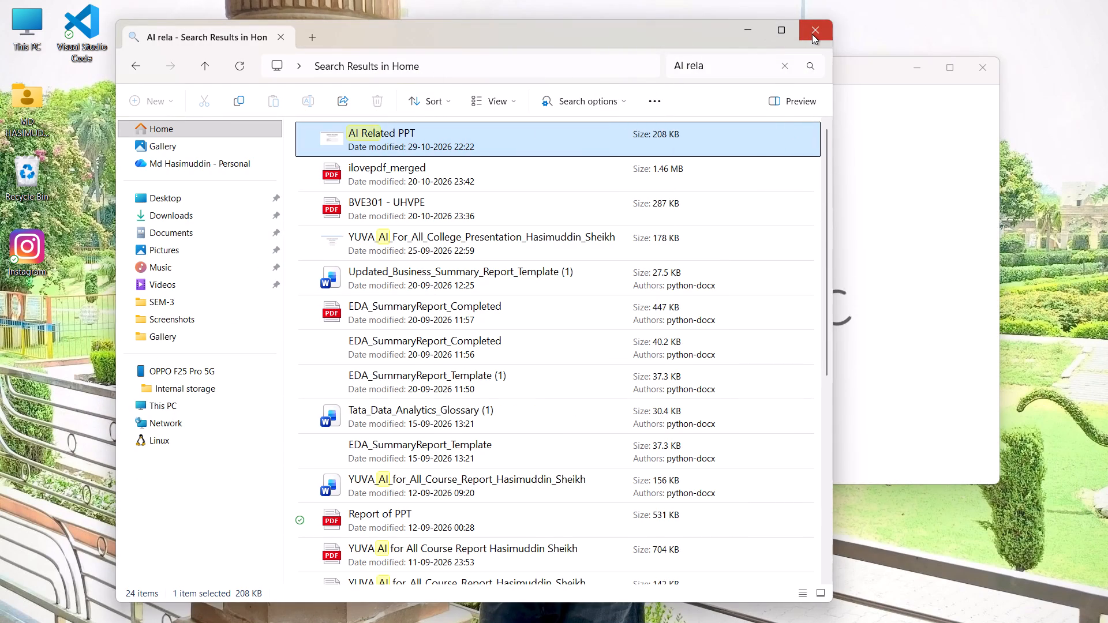
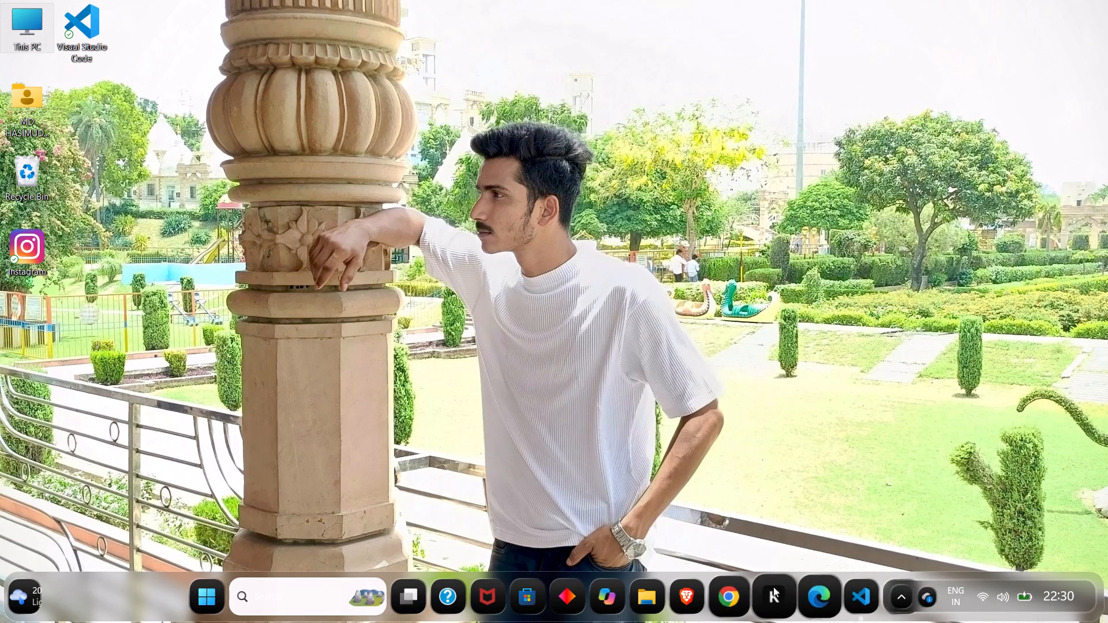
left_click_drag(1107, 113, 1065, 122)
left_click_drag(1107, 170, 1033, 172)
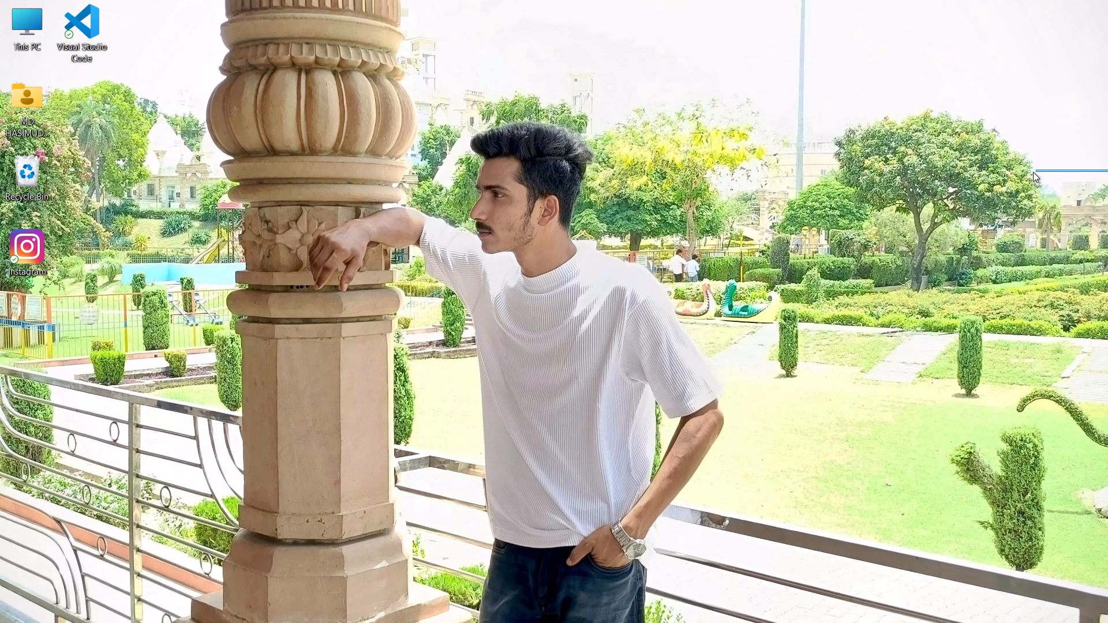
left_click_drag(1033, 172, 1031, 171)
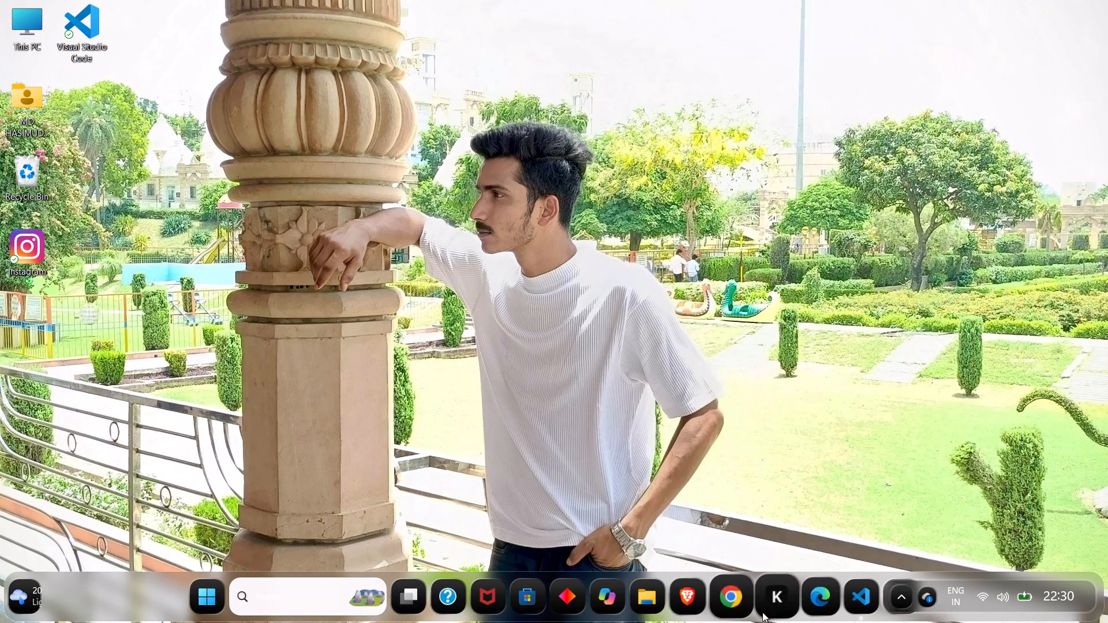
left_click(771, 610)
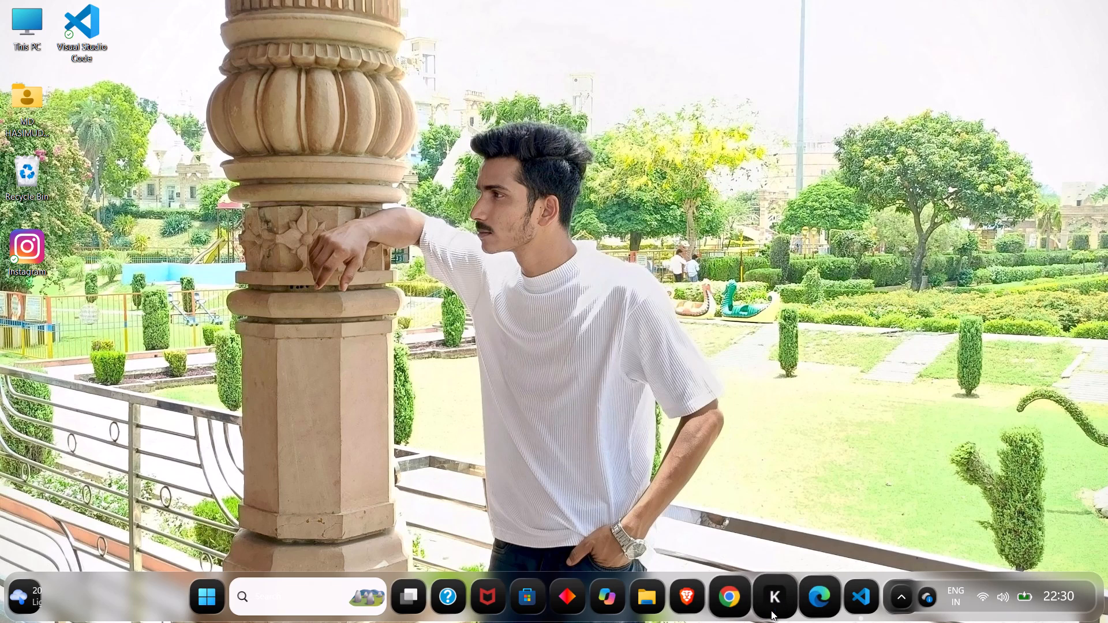